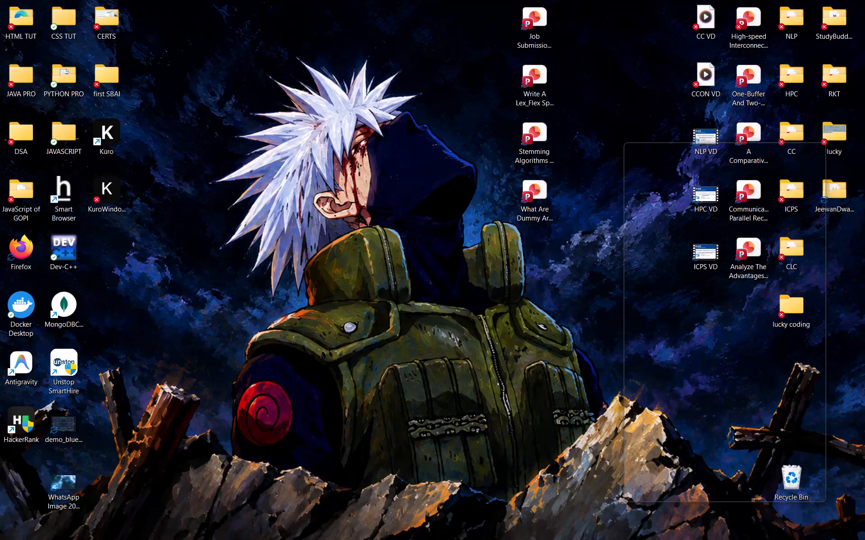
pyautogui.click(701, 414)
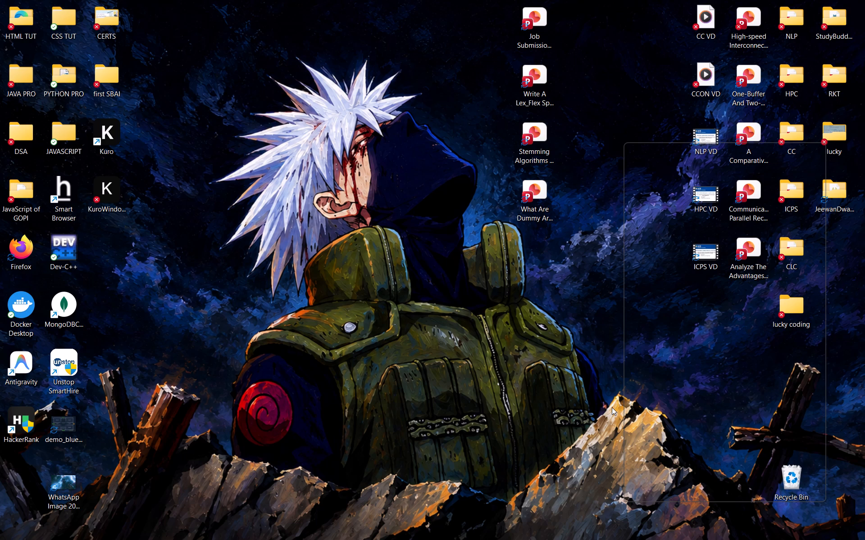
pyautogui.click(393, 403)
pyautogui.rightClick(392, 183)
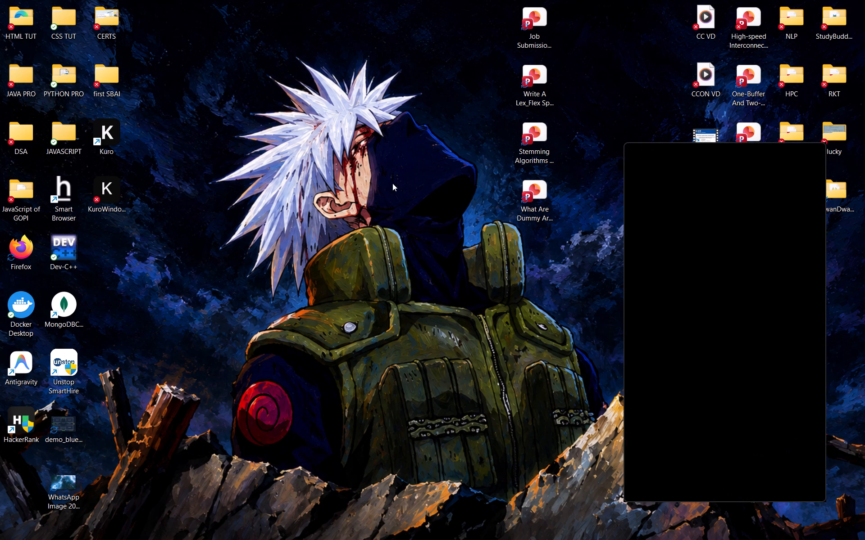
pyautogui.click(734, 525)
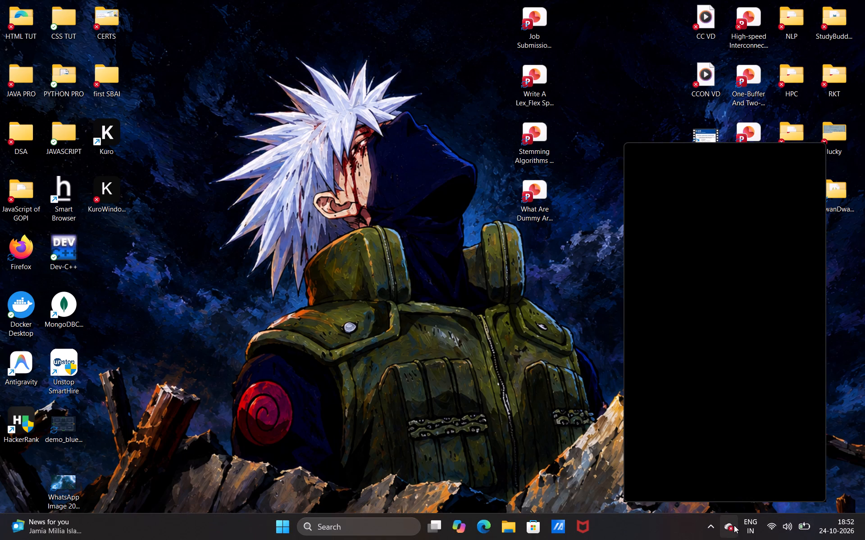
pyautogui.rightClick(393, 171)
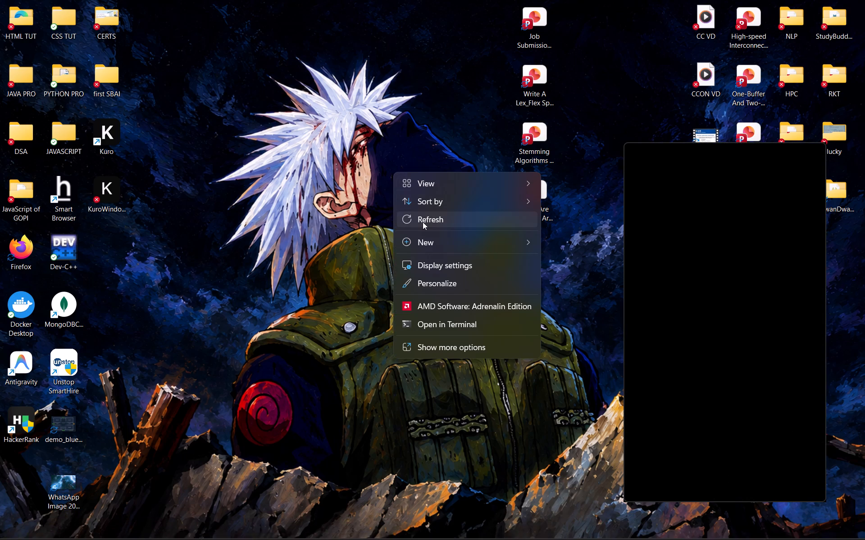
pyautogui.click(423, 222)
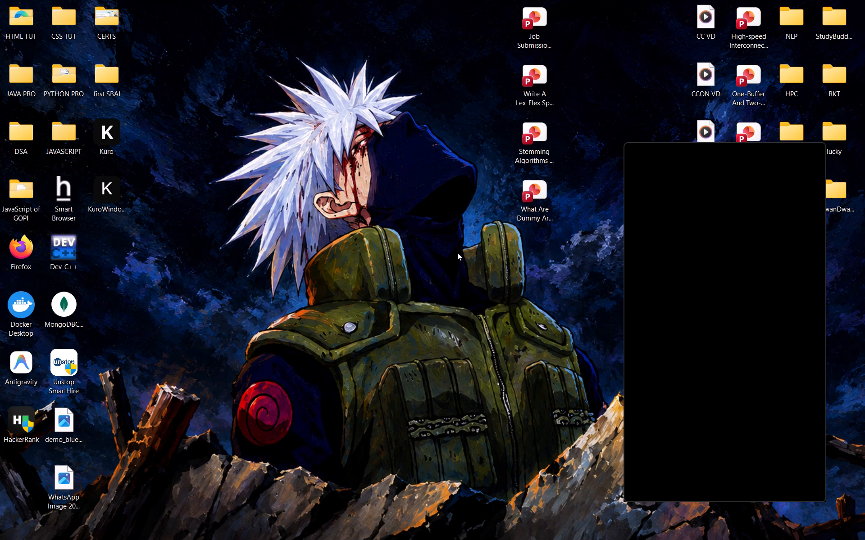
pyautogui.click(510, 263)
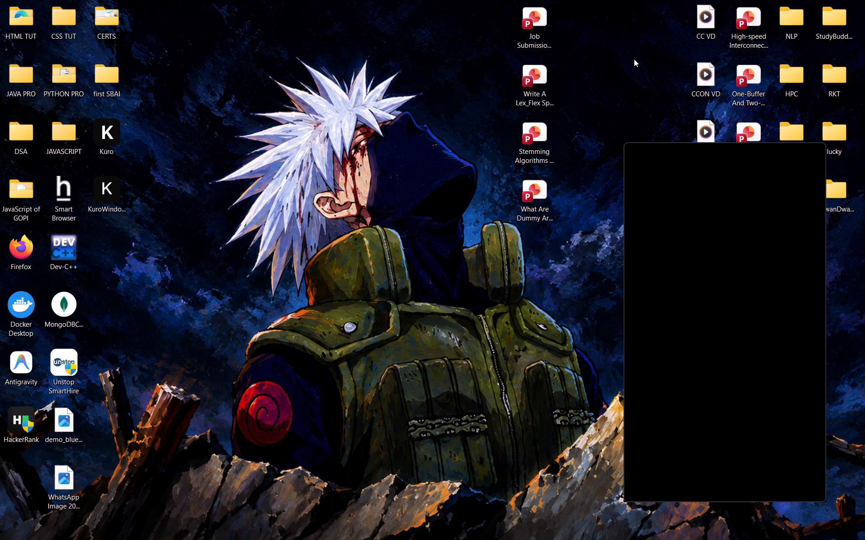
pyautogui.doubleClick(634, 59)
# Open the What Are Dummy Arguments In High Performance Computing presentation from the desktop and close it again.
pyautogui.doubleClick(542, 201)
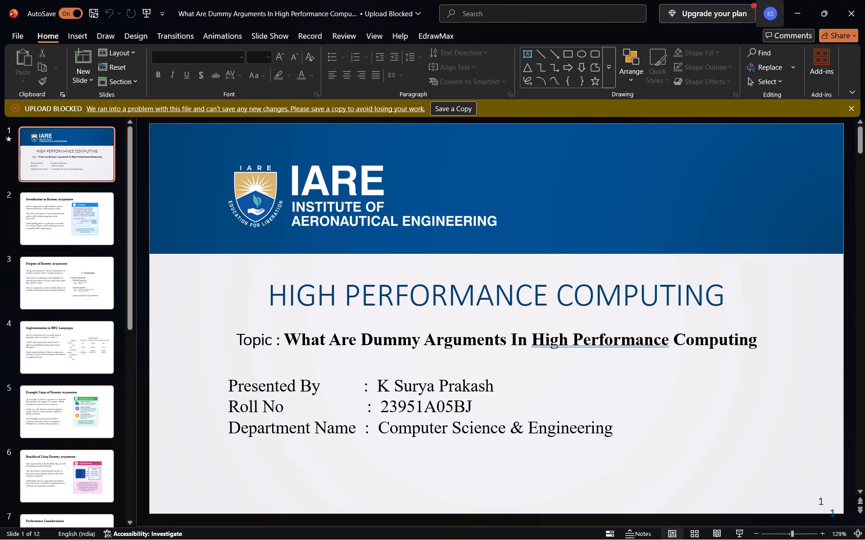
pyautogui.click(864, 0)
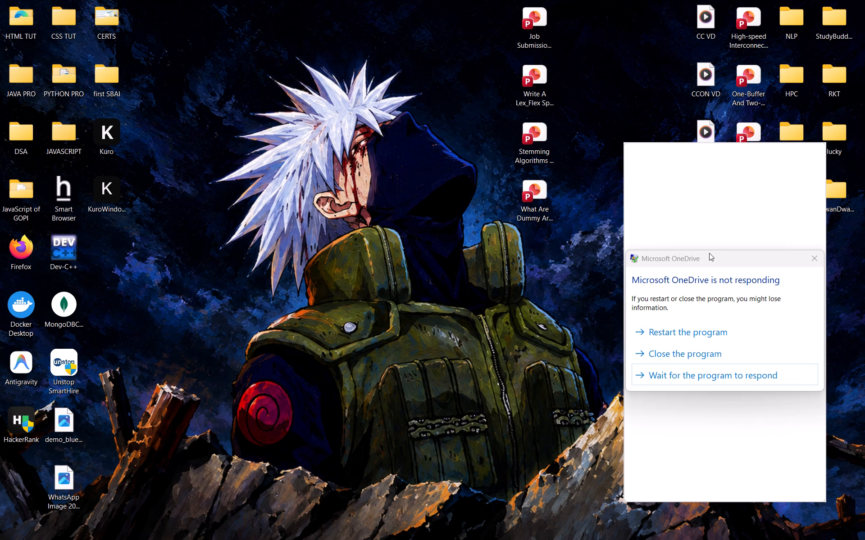
# Close the unresponsive Microsoft OneDrive program.
pyautogui.click(684, 350)
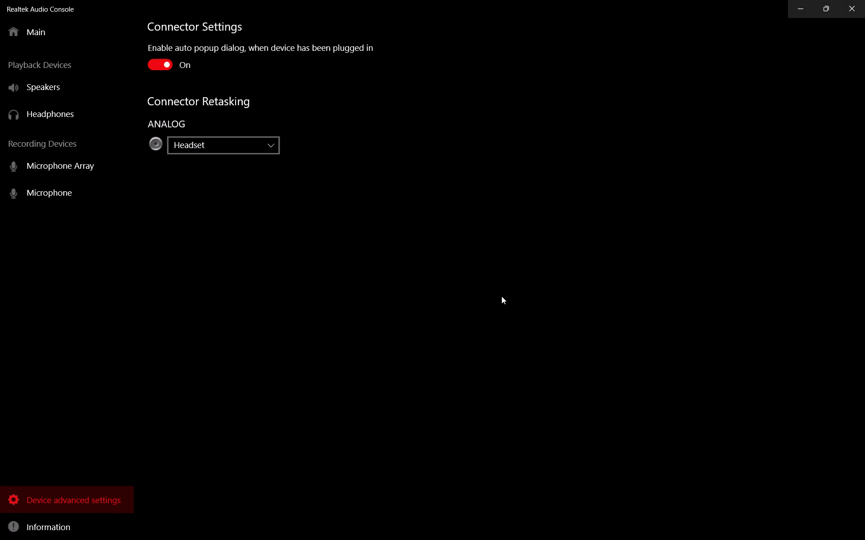
# Close the Realtek Audio Console window.
pyautogui.click(864, 0)
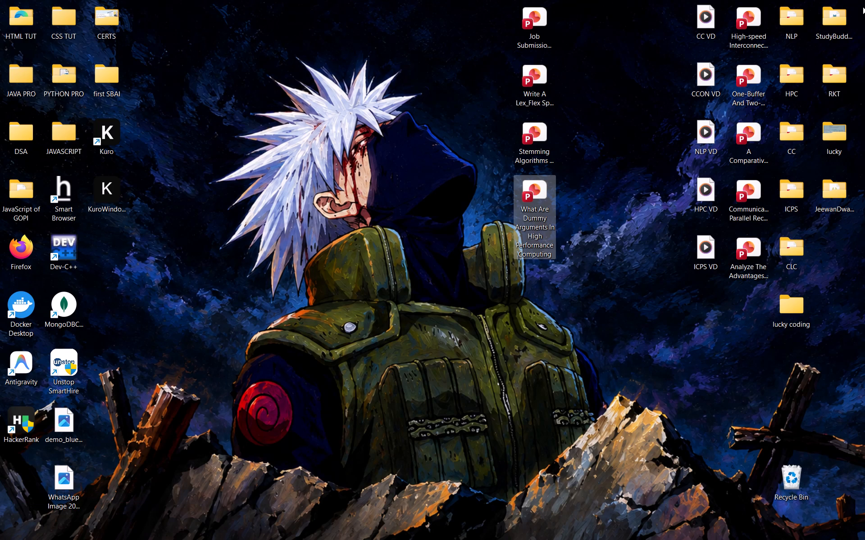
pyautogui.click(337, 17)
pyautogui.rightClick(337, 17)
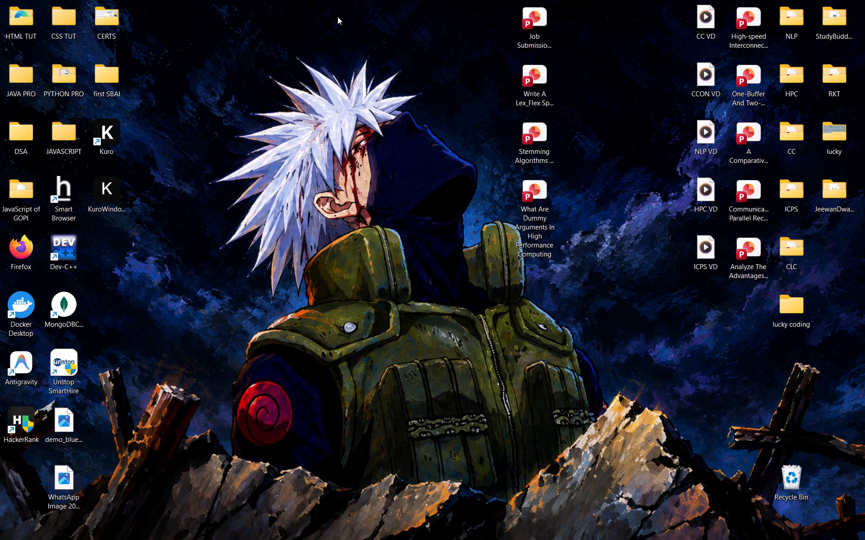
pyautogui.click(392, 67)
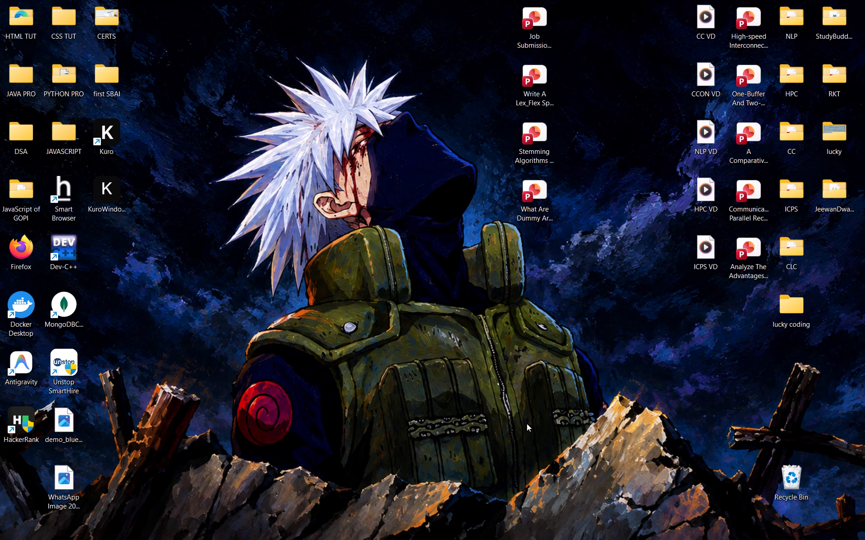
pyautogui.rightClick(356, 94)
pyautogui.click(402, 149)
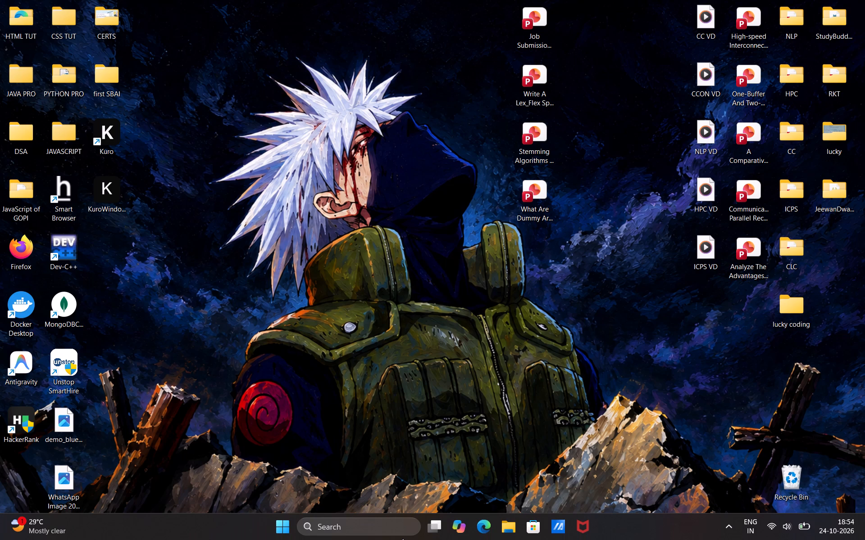
# Open the Job Submission Concepts In Cluster Computing presentation from the desktop in PowerPoint.
pyautogui.doubleClick(526, 21)
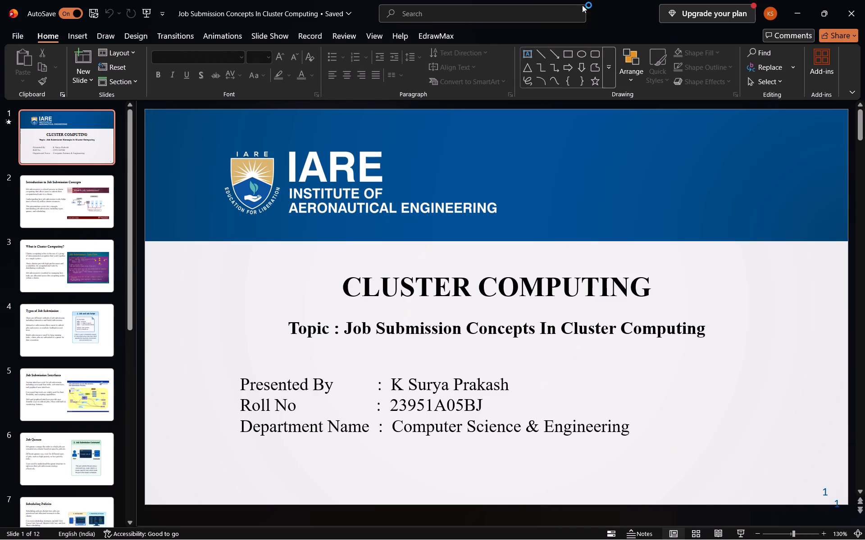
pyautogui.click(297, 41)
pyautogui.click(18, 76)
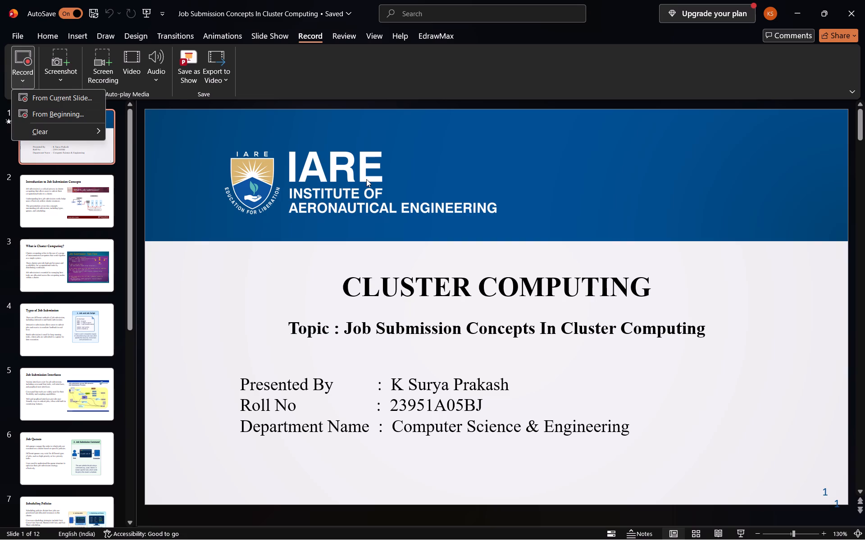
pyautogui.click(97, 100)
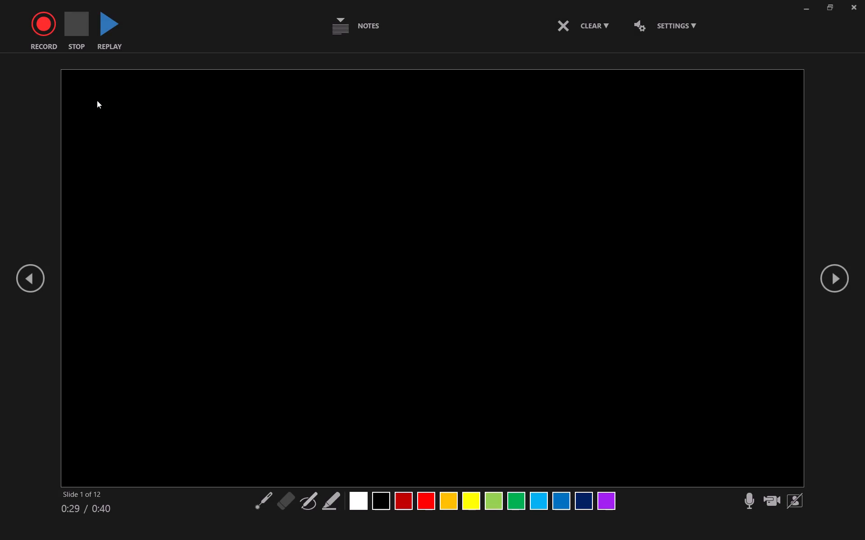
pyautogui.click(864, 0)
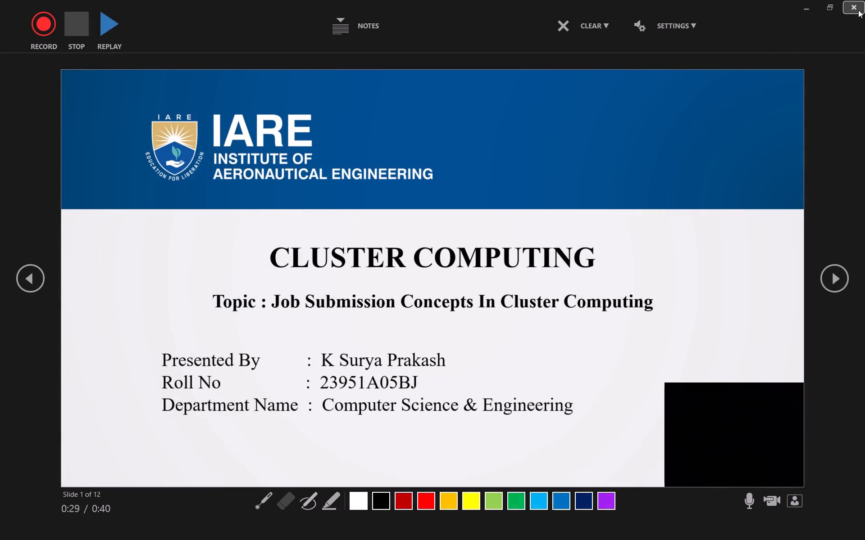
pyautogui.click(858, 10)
# Open the slide show recording view from the beginning of the presentation and start recording at slide 1.
pyautogui.click(25, 83)
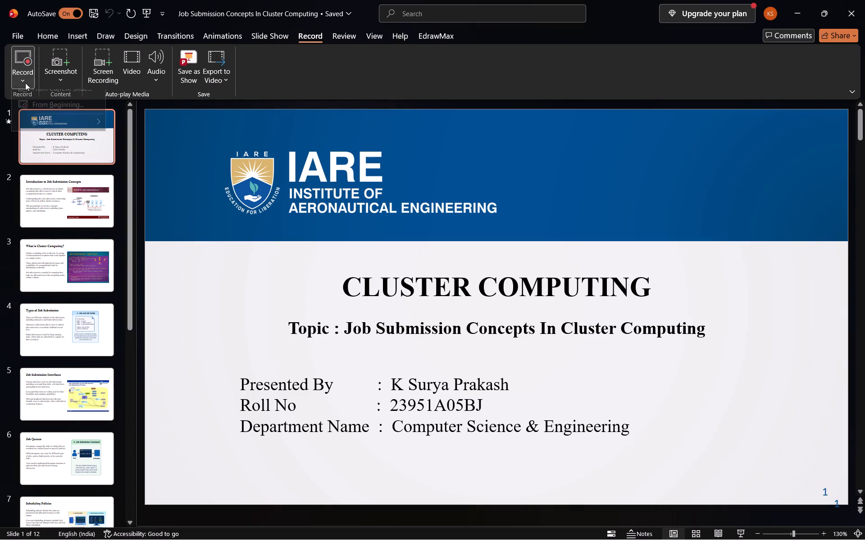
pyautogui.click(65, 119)
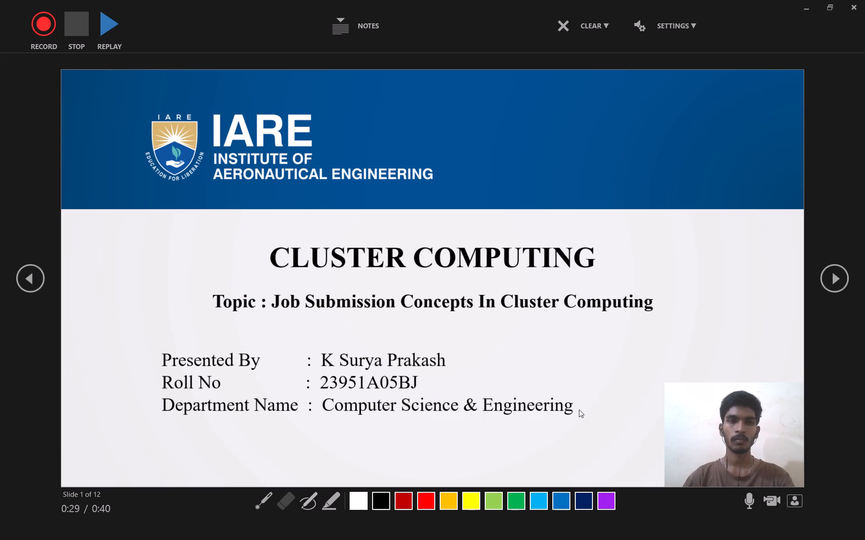
pyautogui.click(39, 22)
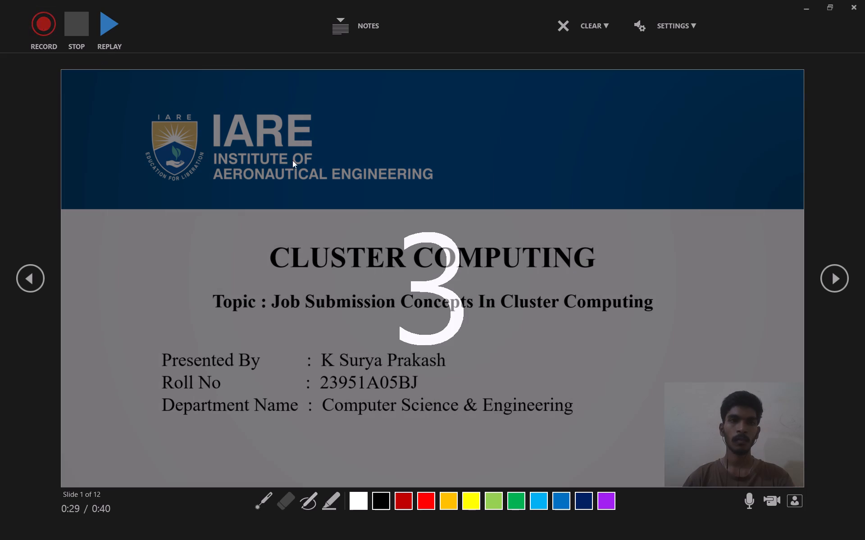
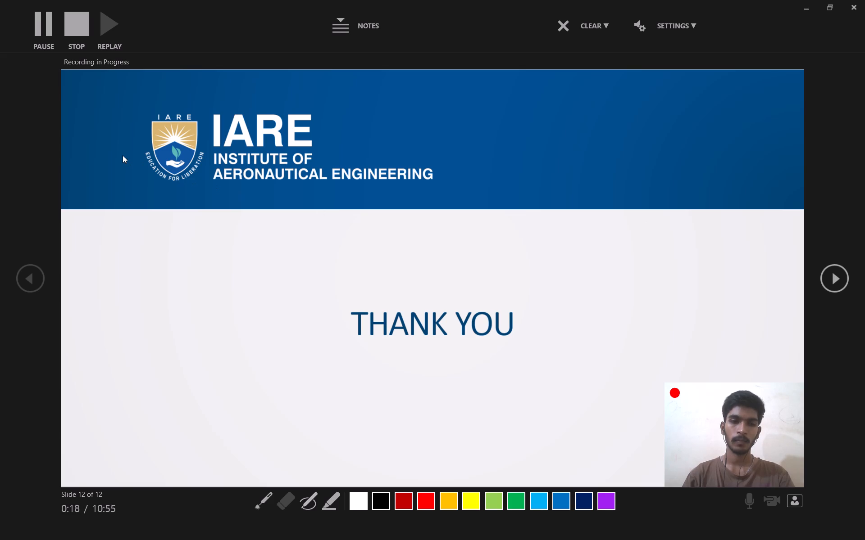
# Stop the slide show recording on the final Thank You slide and close the recording view.
pyautogui.click(74, 28)
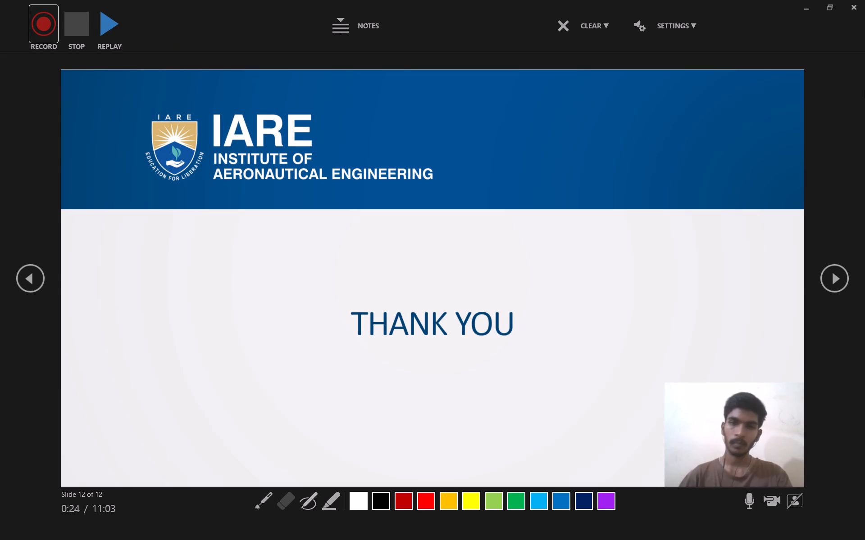
pyautogui.click(853, 8)
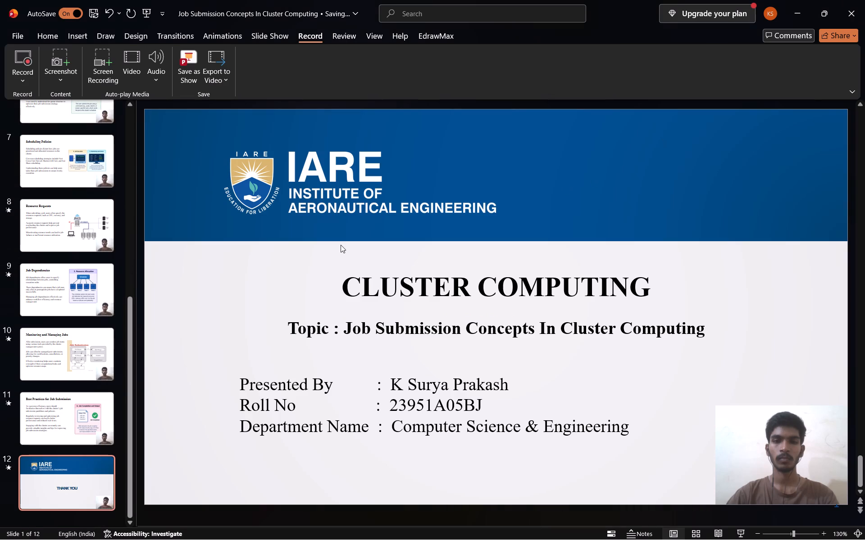
# Start exporting the presentation as an HD (720p) video using the recorded timings and narrations.
pyautogui.scroll(13, 82, 202)
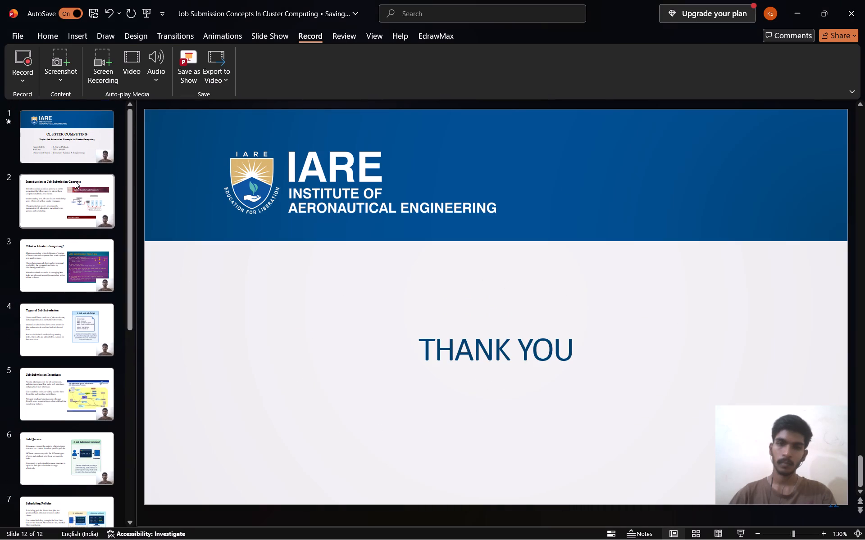
pyautogui.click(32, 89)
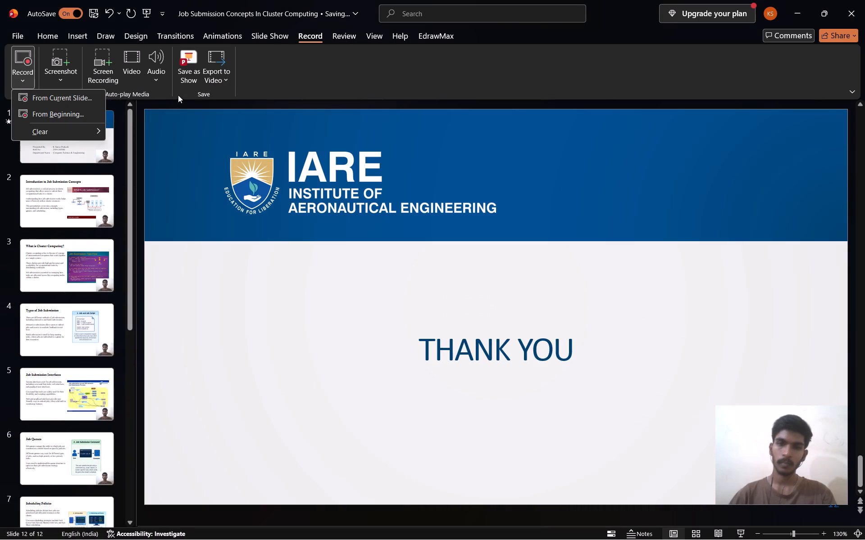
pyautogui.click(206, 64)
pyautogui.click(234, 101)
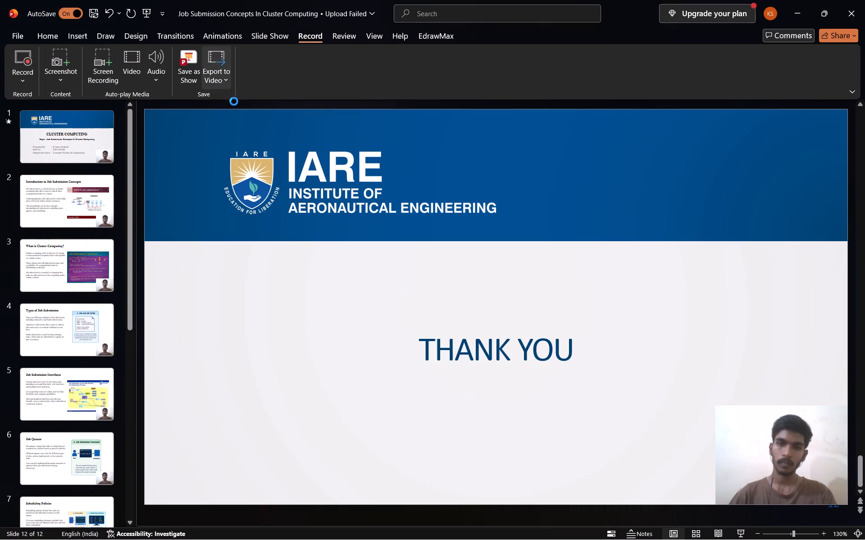
pyautogui.click(373, 150)
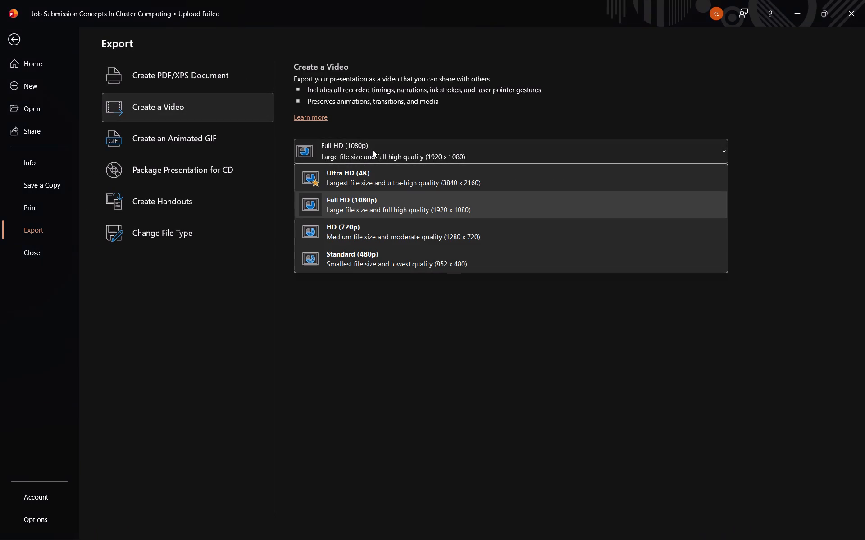
pyautogui.click(354, 244)
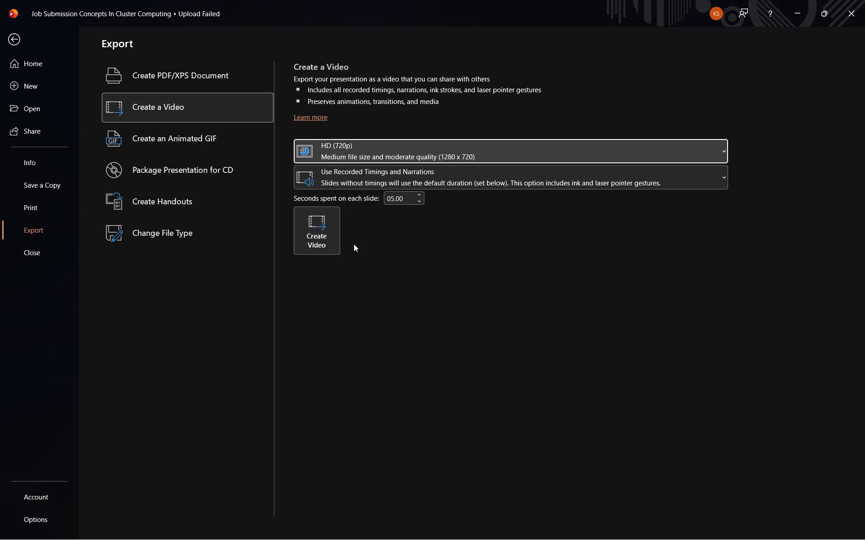
pyautogui.click(328, 246)
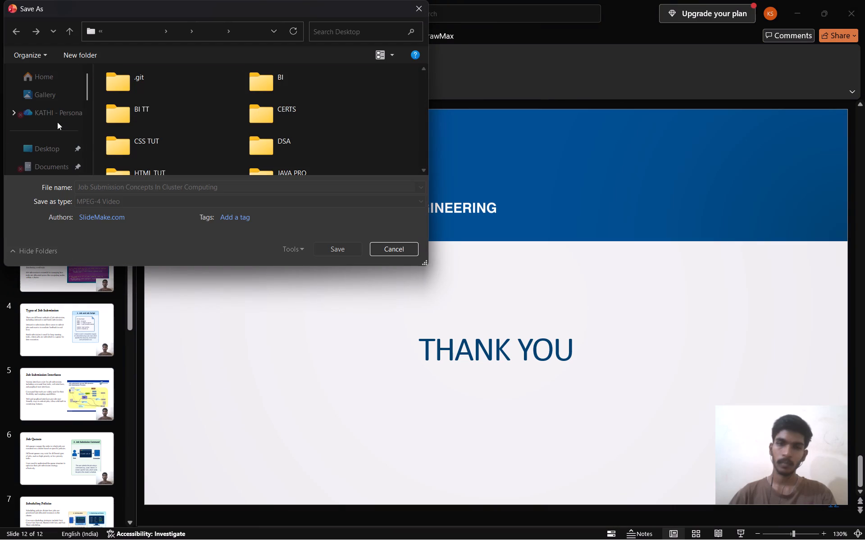
# Save the exported MPEG-4 video to the Desktop under the name CC II V.
pyautogui.click(50, 144)
pyautogui.click(50, 144)
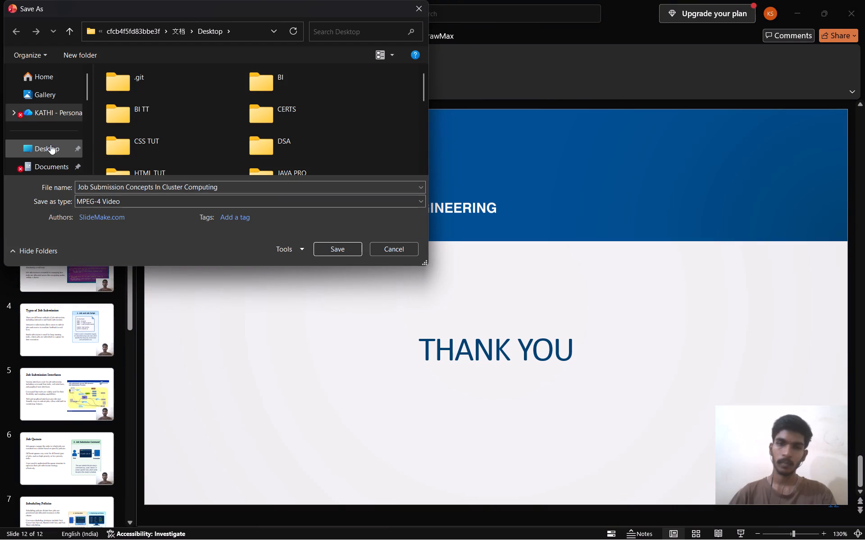
pyautogui.click(251, 186)
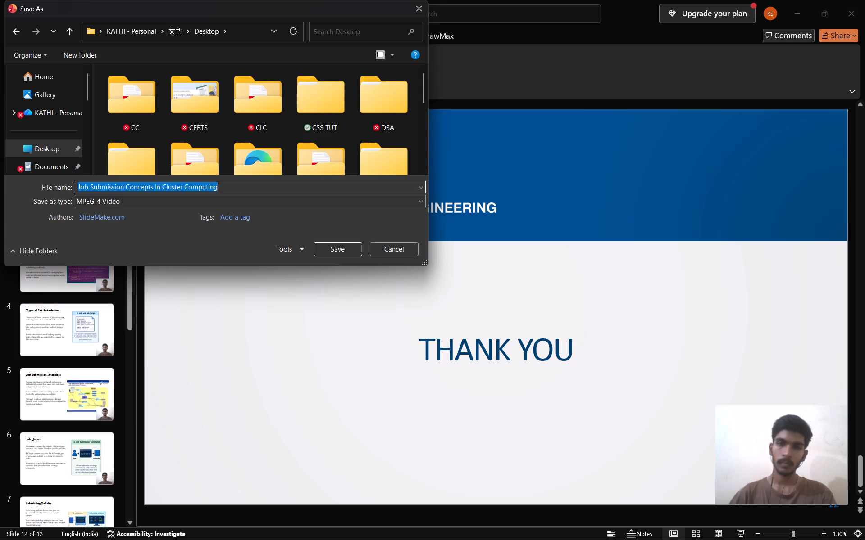
pyautogui.write('cc')
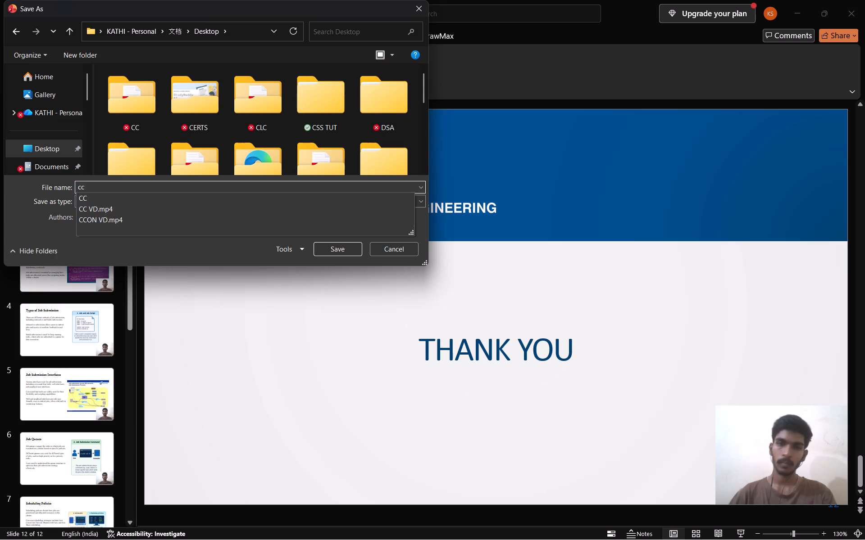
pyautogui.press('space')
pyautogui.write('II')
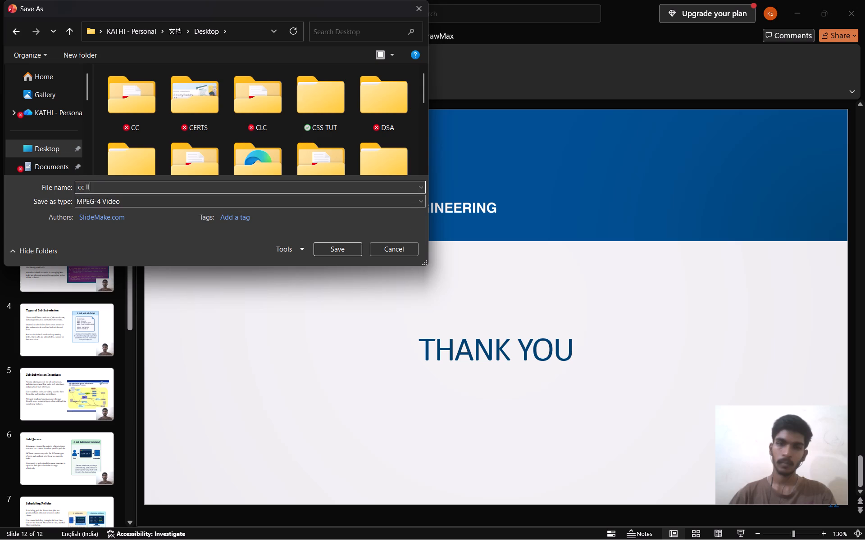
pyautogui.press('space')
pyautogui.press('v')
pyautogui.press('BackSpace')
pyautogui.press('BackSpace')
pyautogui.press('BackSpace')
pyautogui.press('BackSpace')
pyautogui.press('BackSpace')
pyautogui.press('BackSpace')
pyautogui.press('BackSpace')
pyautogui.press('BackSpace')
pyautogui.press('BackSpace')
pyautogui.press('BackSpace')
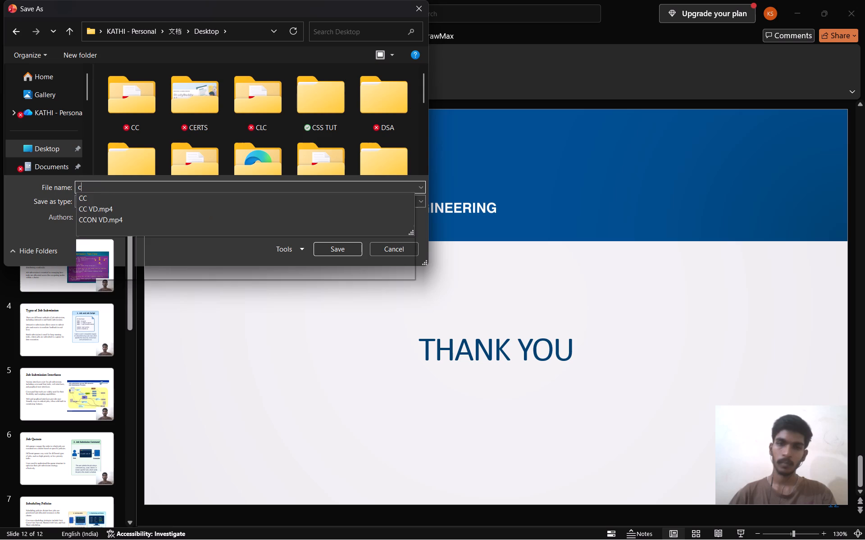
pyautogui.write('CC IO')
pyautogui.press('space')
pyautogui.press('BackSpace')
pyautogui.press('BackSpace')
pyautogui.write('I V')
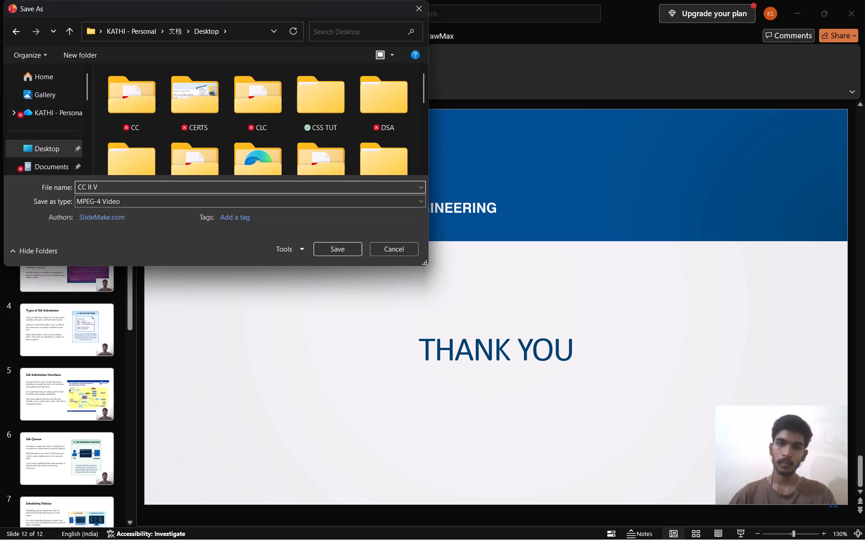
pyautogui.press('Return')
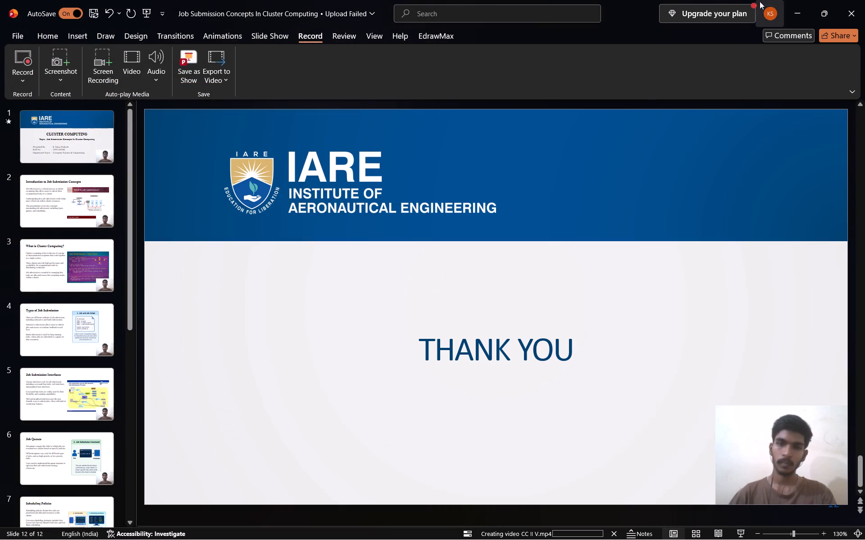
# Minimize the presentation window and quit OneDrive so that syncing stops.
pyautogui.click(798, 4)
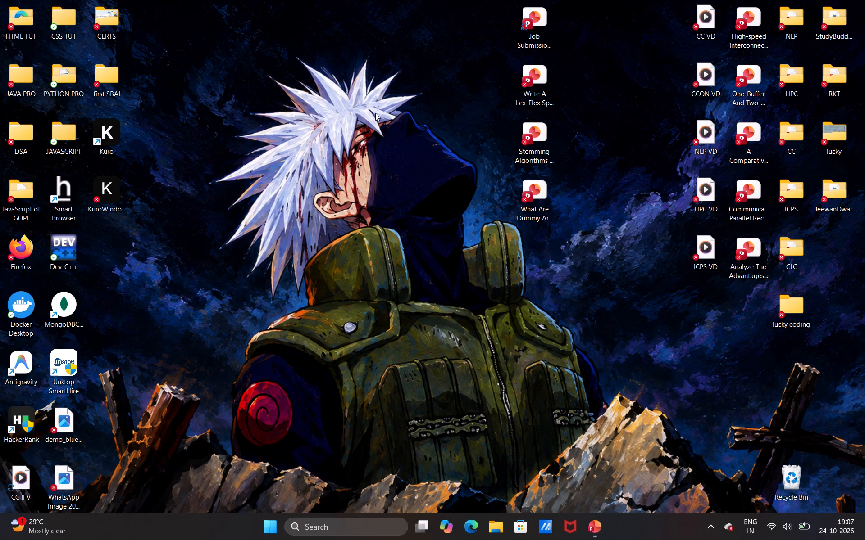
pyautogui.click(734, 518)
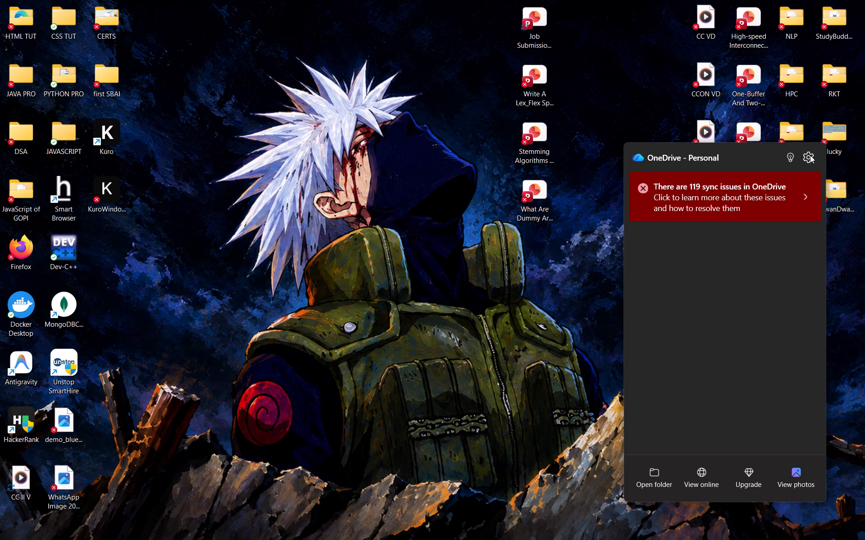
pyautogui.click(810, 154)
pyautogui.click(763, 301)
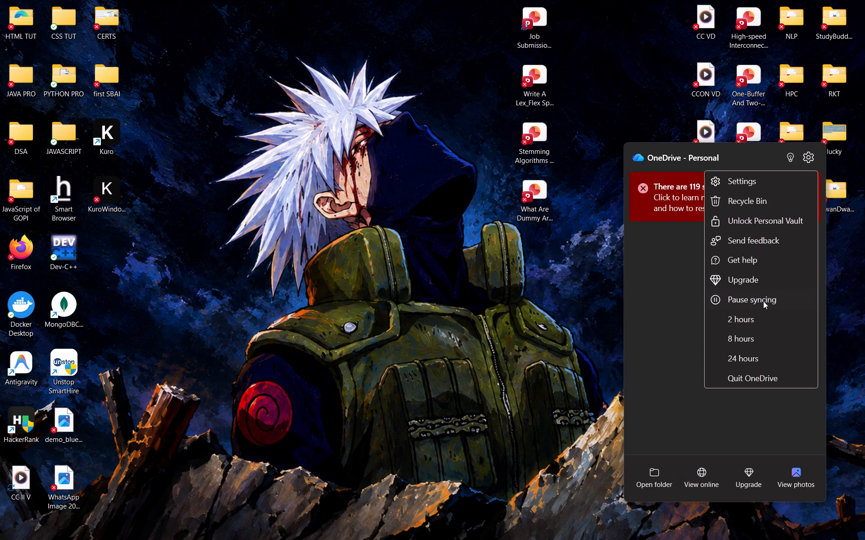
pyautogui.click(741, 374)
pyautogui.click(367, 314)
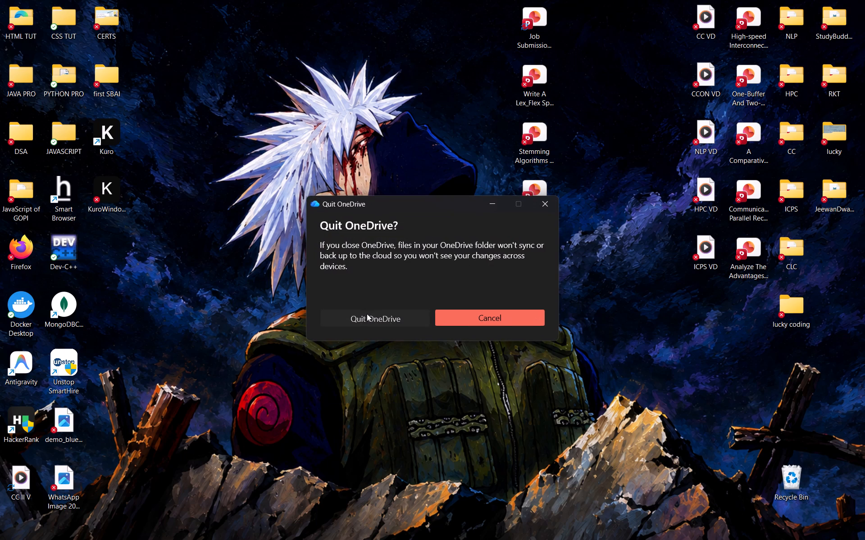
# Refresh the desktop.
pyautogui.rightClick(351, 20)
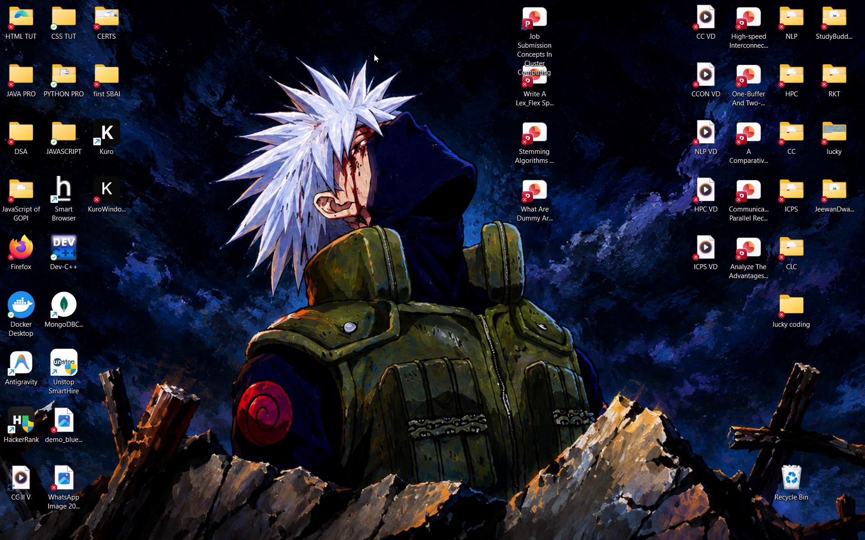
pyautogui.rightClick(385, 72)
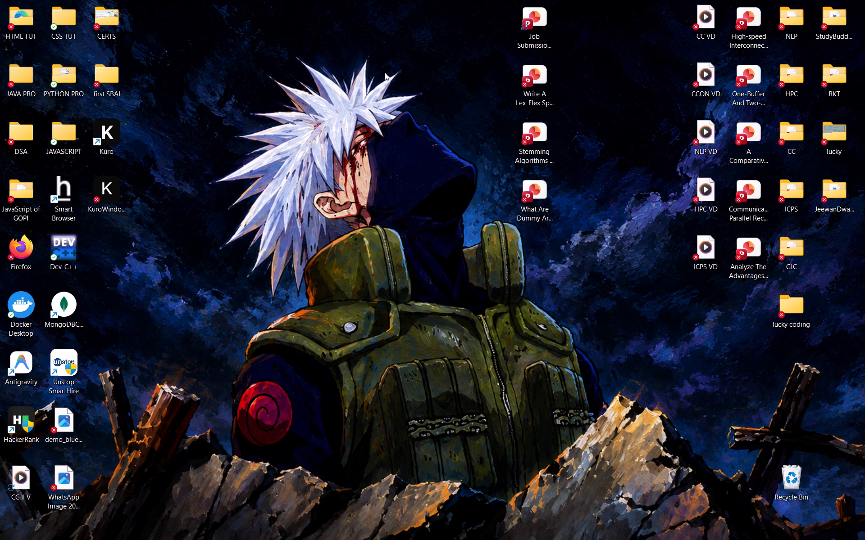
pyautogui.click(405, 116)
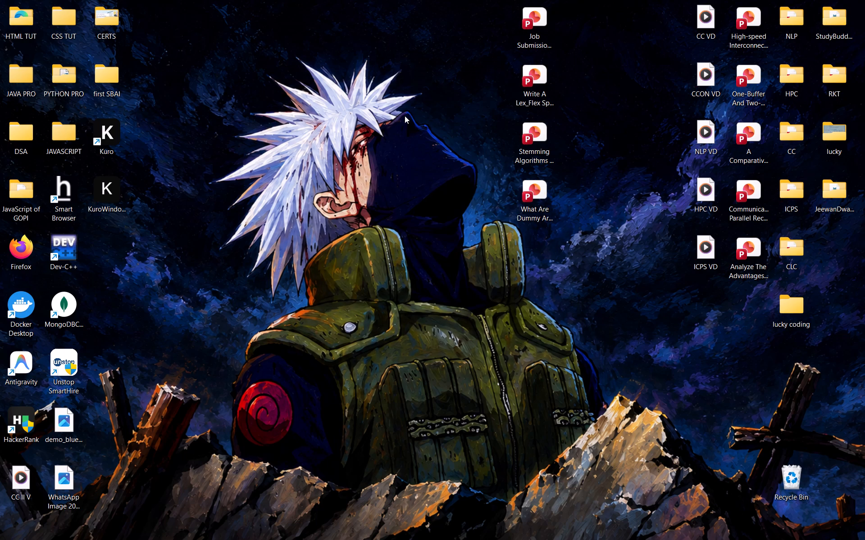
pyautogui.rightClick(405, 116)
pyautogui.click(437, 161)
# Launch Microsoft Edge and open the Samvidha campus management site.
pyautogui.write('ed')
pyautogui.press('Return')
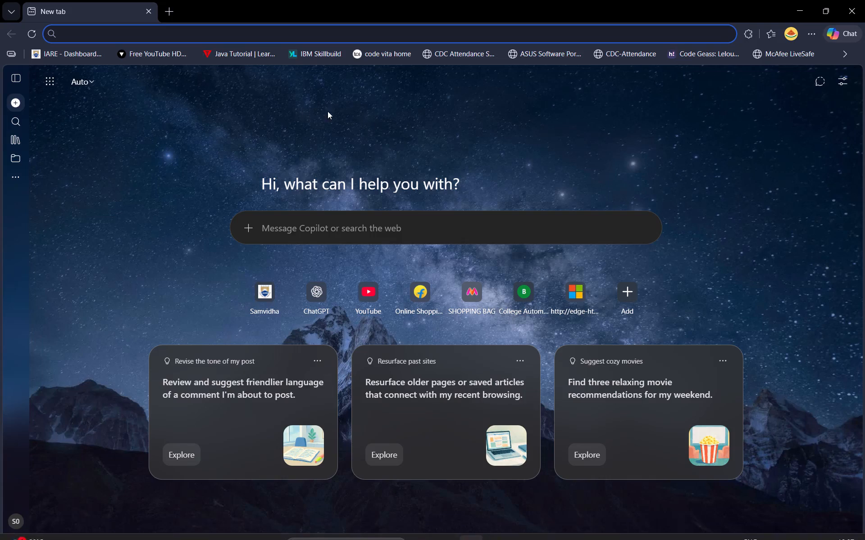
pyautogui.click(268, 295)
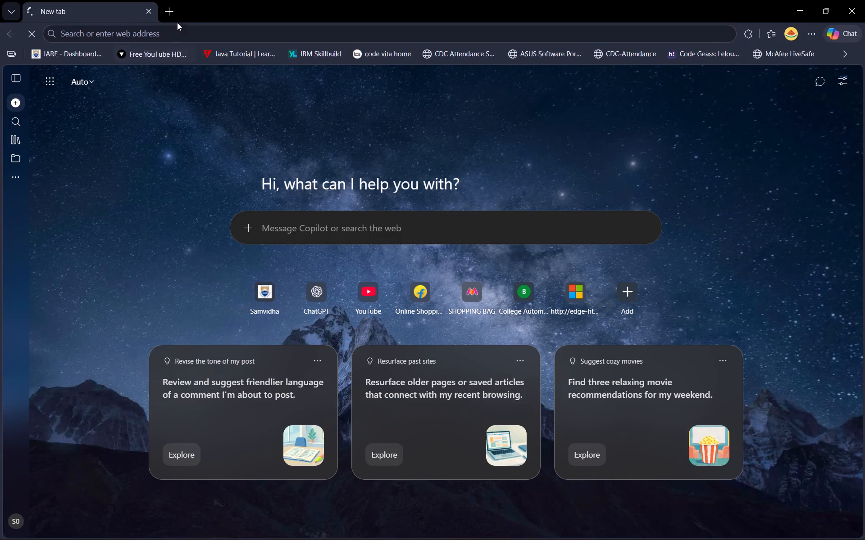
# Search the web for gdriv in a new tab, open Google Drive from the results and close the search tab.
pyautogui.click(174, 13)
pyautogui.press('g')
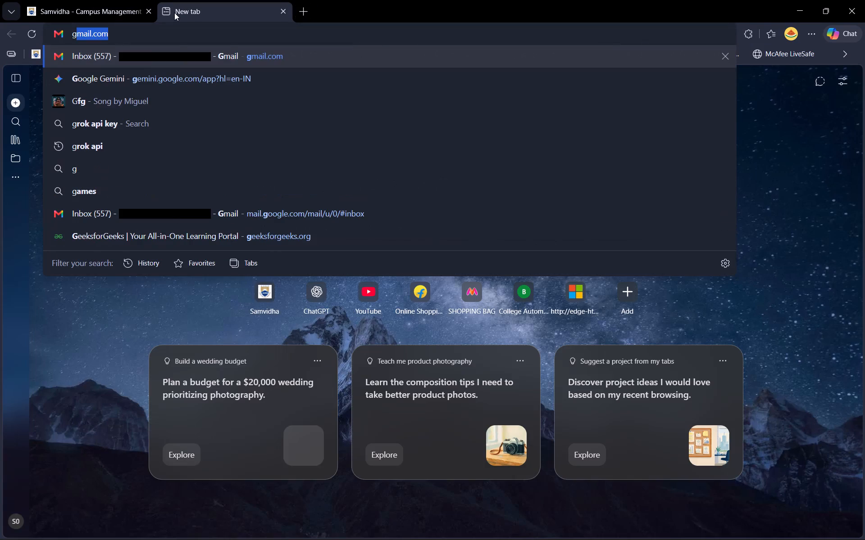
pyautogui.write('driv')
pyautogui.press('Return')
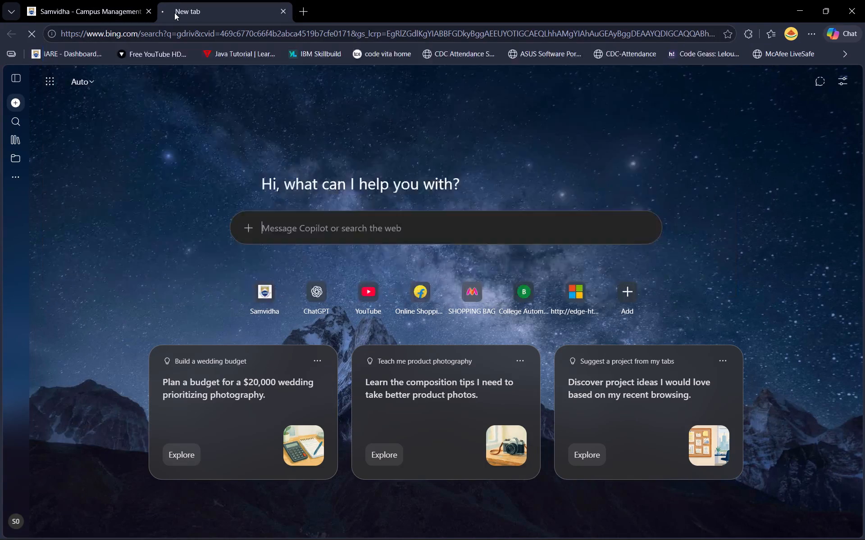
pyautogui.click(133, 219)
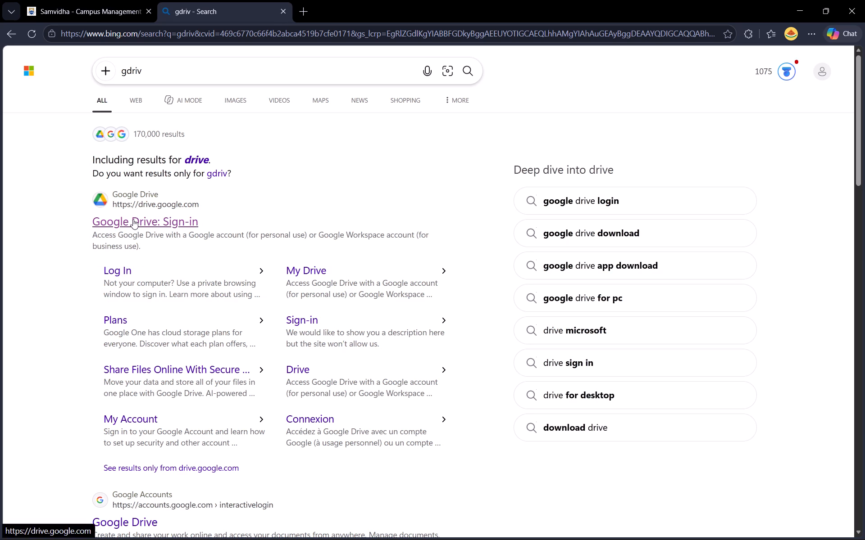
pyautogui.click(286, 12)
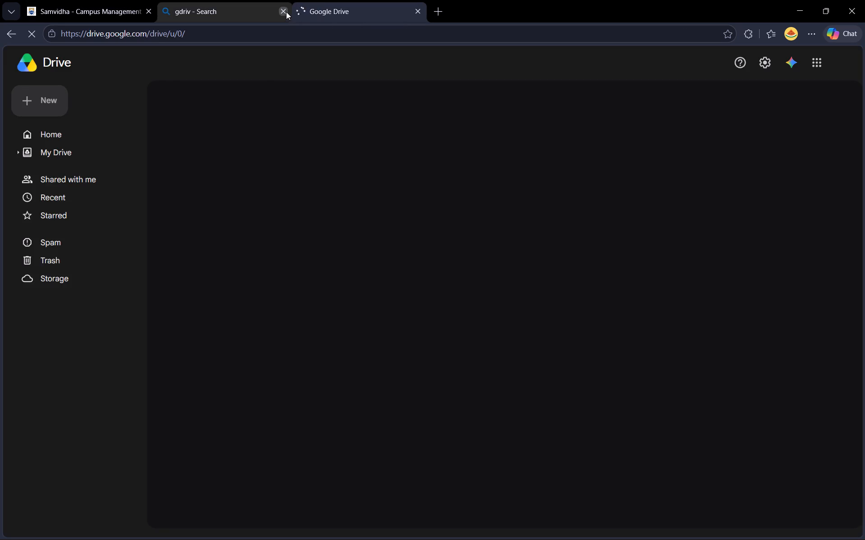
# Sign in to the Samvidha student portal with the pre-filled credentials.
pyautogui.click(115, 0)
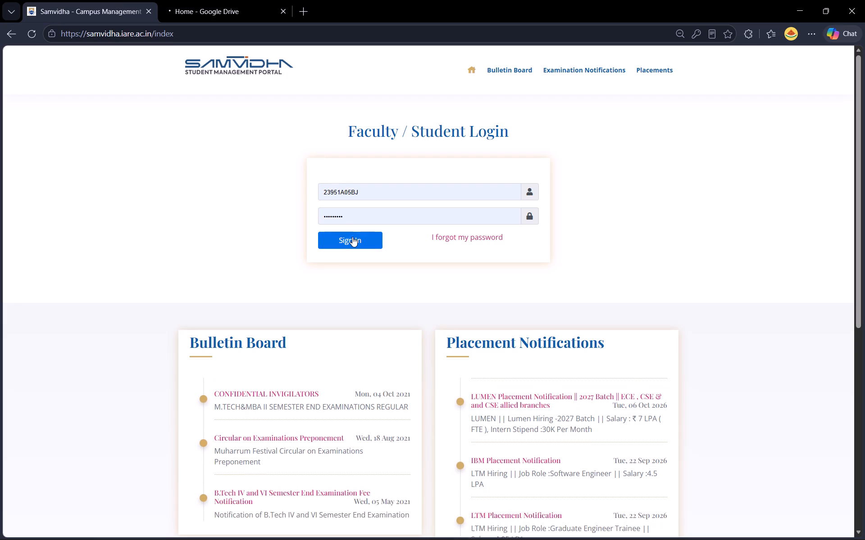
pyautogui.click(353, 237)
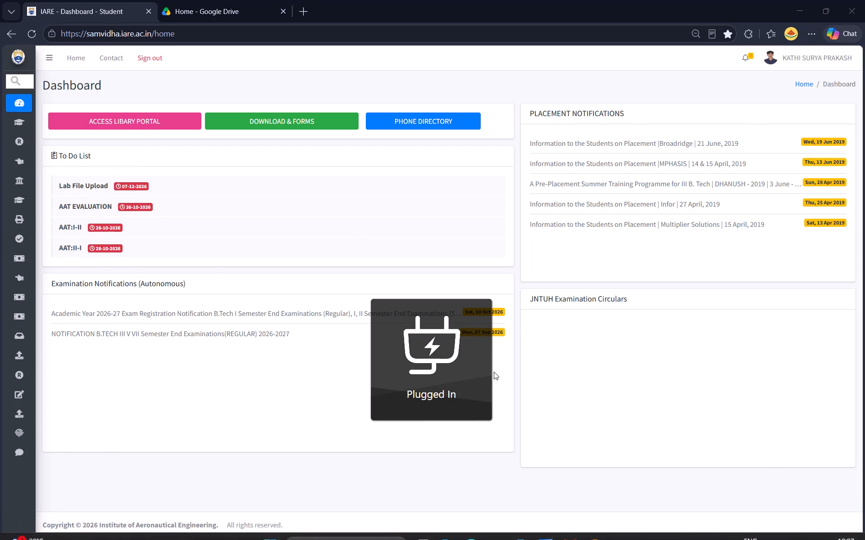
# Open the AAT (Concept Video) upload page in the Samvidha portal.
pyautogui.click(77, 415)
pyautogui.scroll(-4, 77, 415)
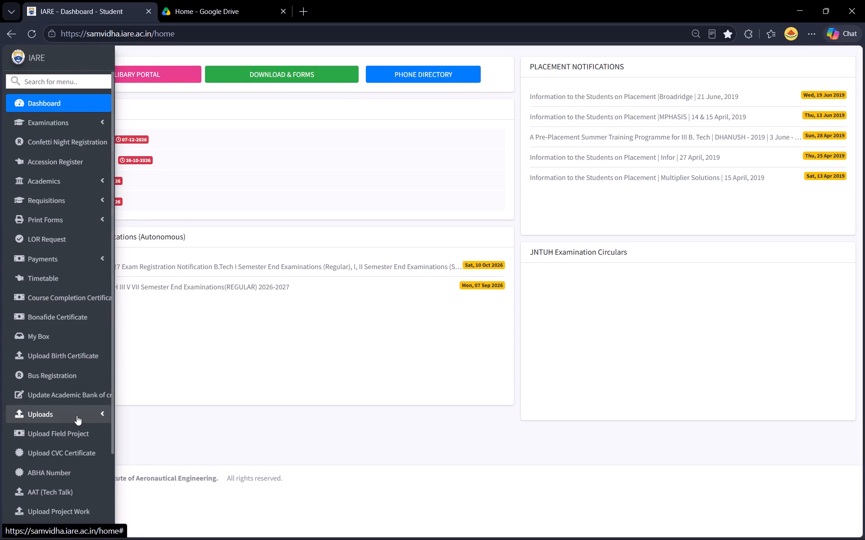
pyautogui.scroll(-2, 77, 415)
pyautogui.click(71, 428)
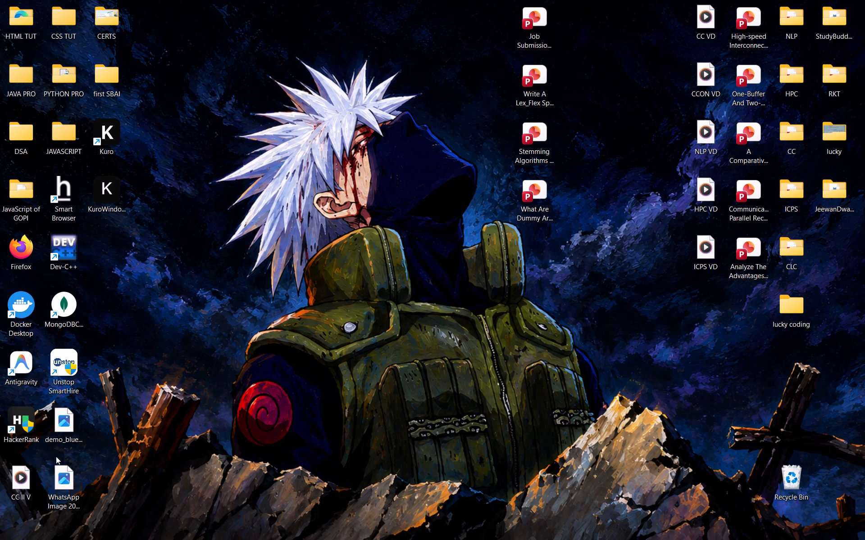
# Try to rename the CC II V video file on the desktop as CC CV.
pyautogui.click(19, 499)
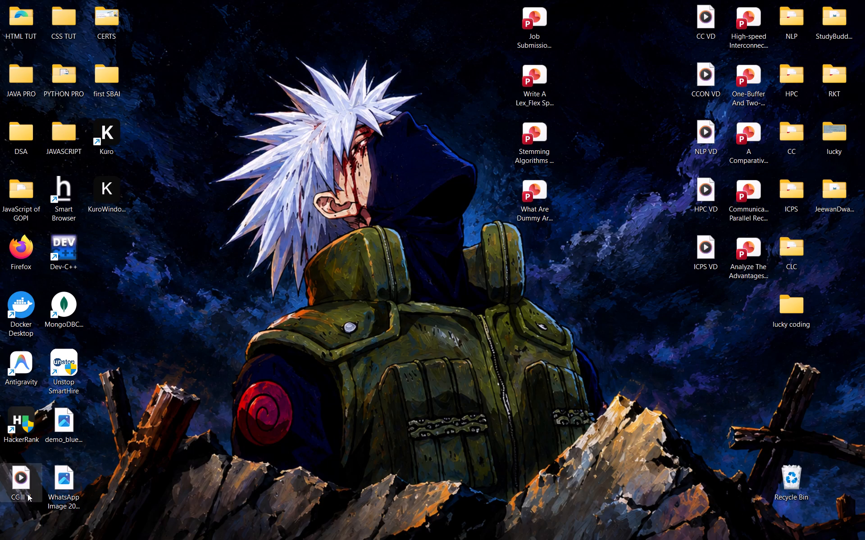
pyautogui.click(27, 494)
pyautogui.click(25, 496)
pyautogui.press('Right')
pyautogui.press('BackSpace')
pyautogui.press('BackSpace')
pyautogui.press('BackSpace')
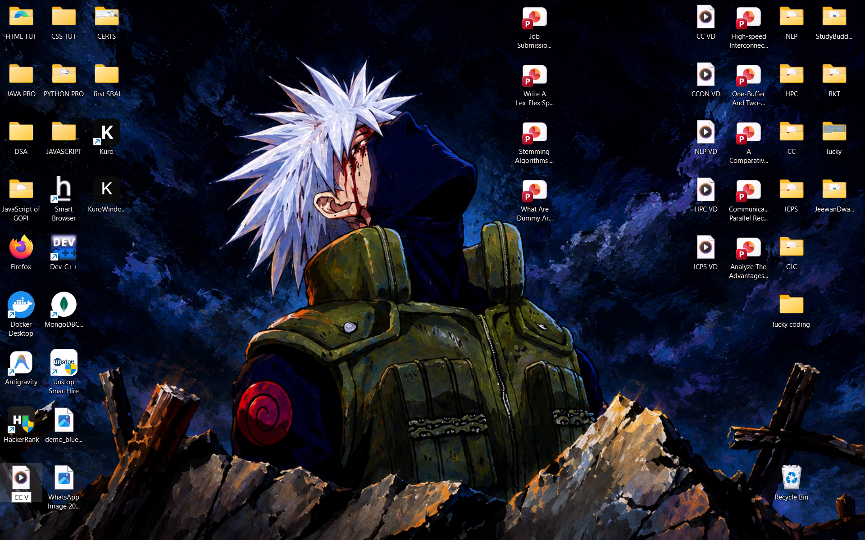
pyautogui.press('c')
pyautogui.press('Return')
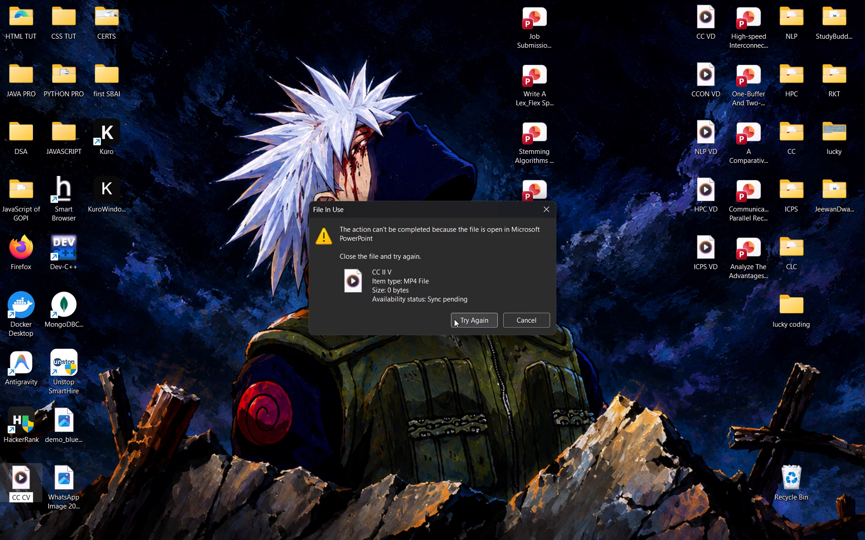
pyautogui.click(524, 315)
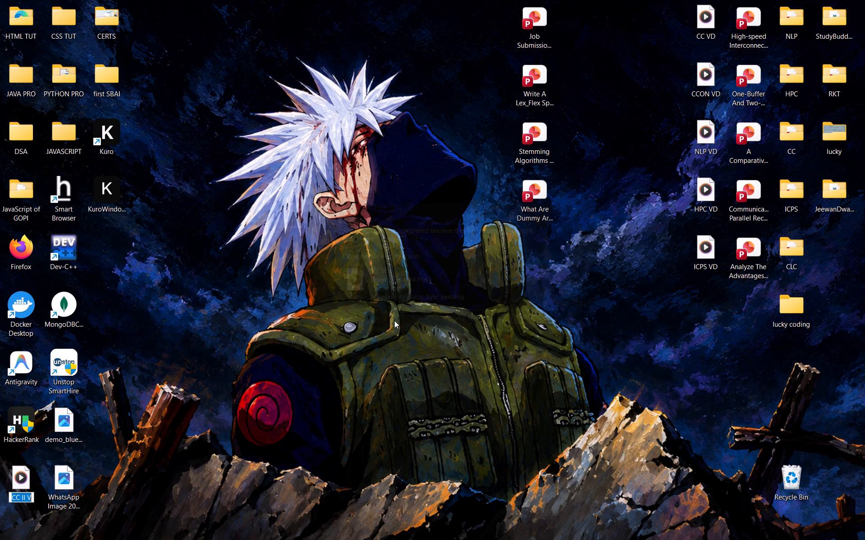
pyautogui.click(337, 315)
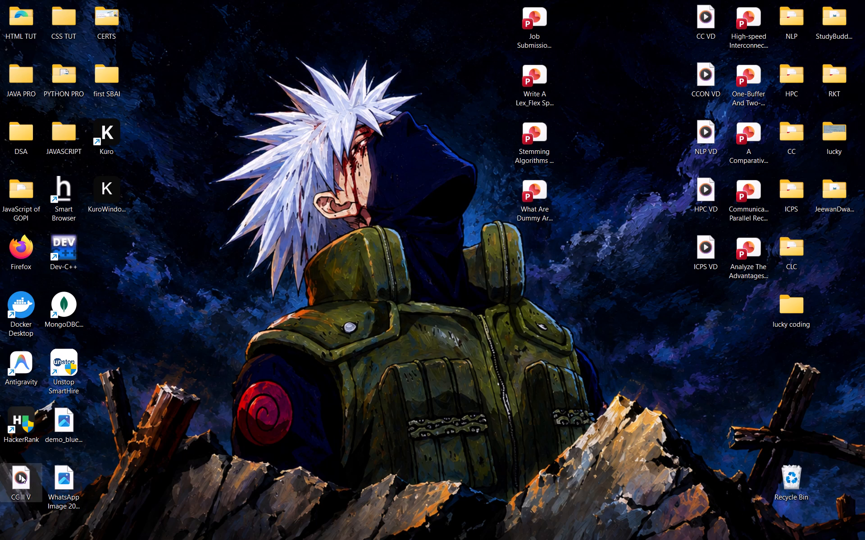
# Move the CC II V video file beside the Job Submission presentation on the desktop.
pyautogui.moveTo(16, 478); pyautogui.dragTo(475, 24)
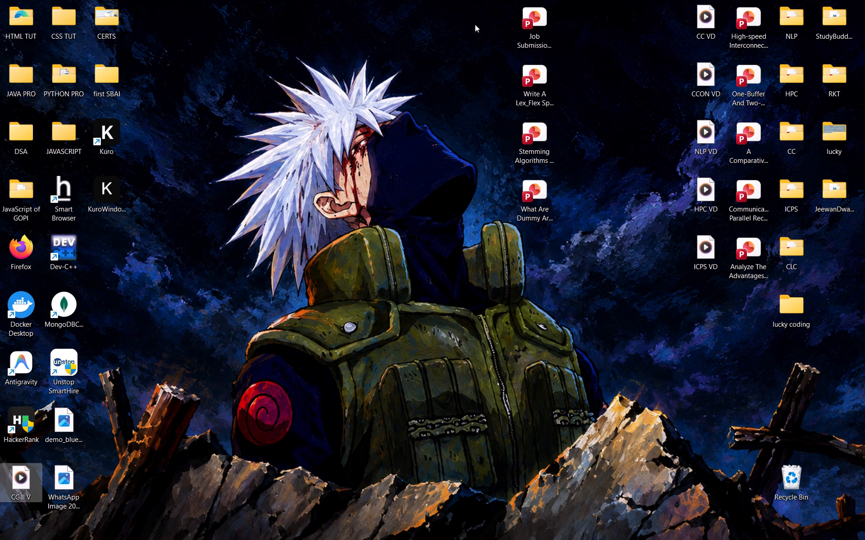
pyautogui.click(437, 108)
# Refresh the desktop.
pyautogui.rightClick(437, 108)
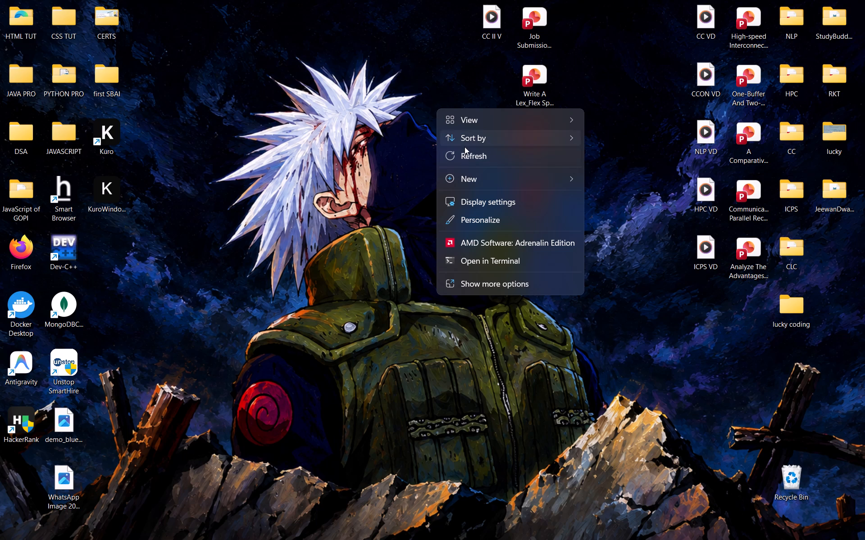
pyautogui.click(464, 147)
pyautogui.click(464, 151)
pyautogui.rightClick(464, 151)
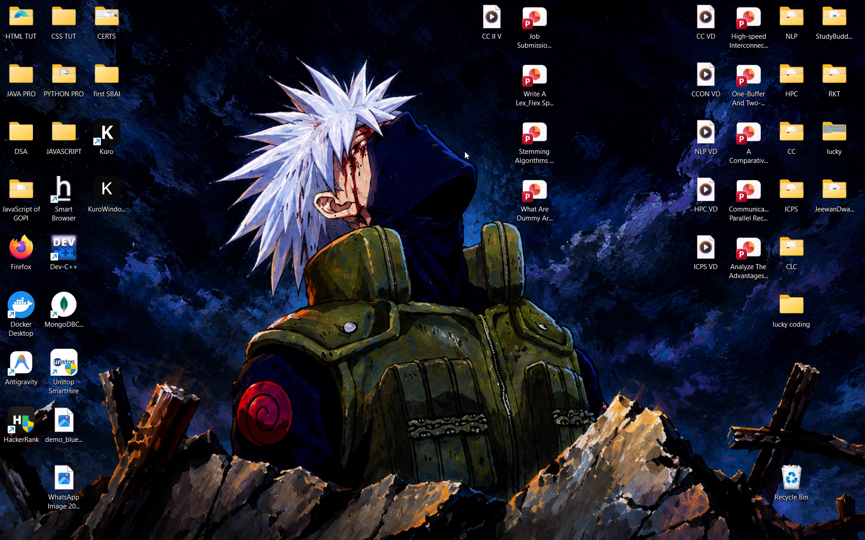
pyautogui.click(484, 190)
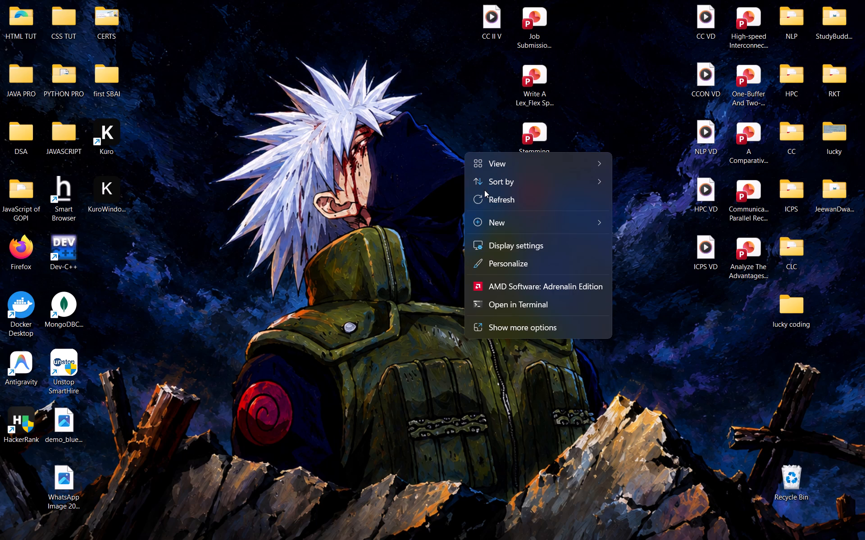
pyautogui.click(494, 201)
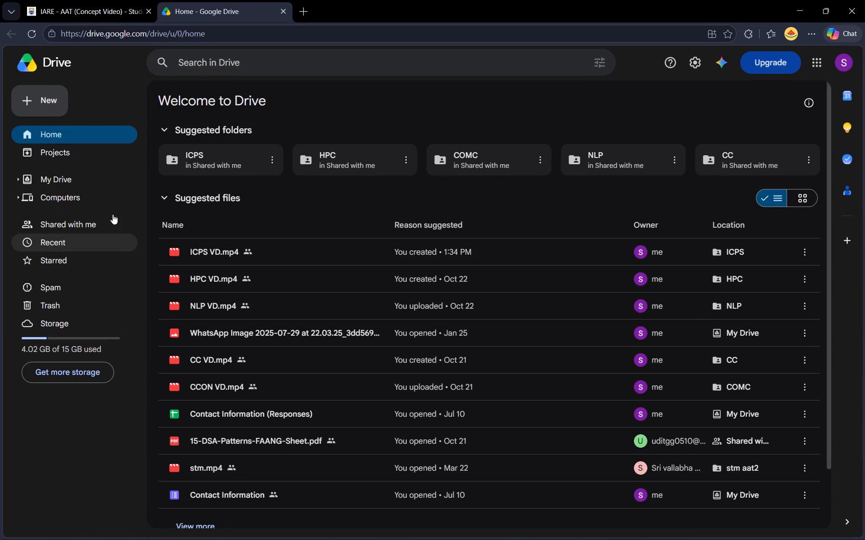
# Switch to Google Drive in Edge and create a folder named Concept videos in My Drive.
pyautogui.click(82, 177)
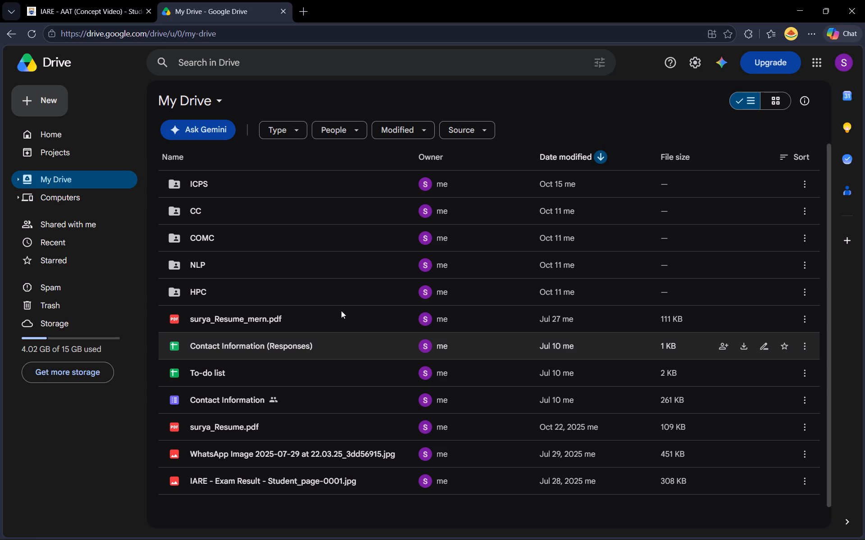
pyautogui.click(40, 99)
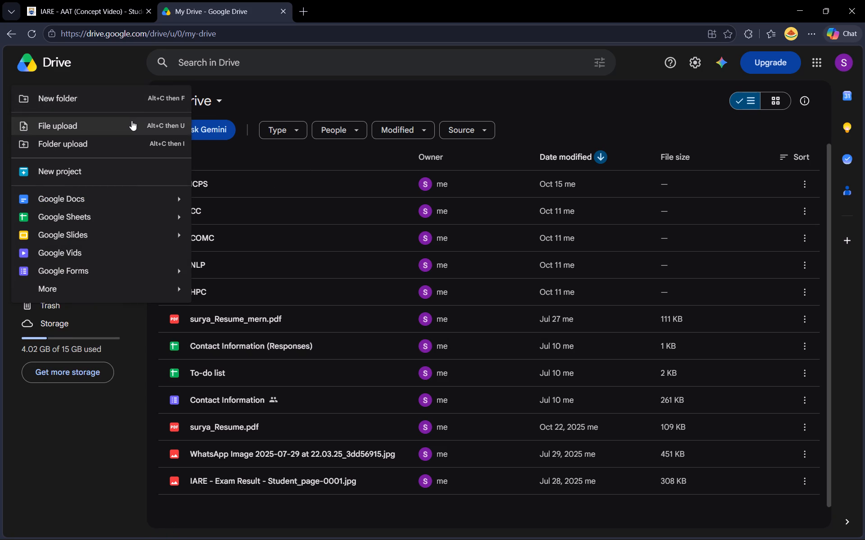
pyautogui.click(120, 108)
pyautogui.click(106, 102)
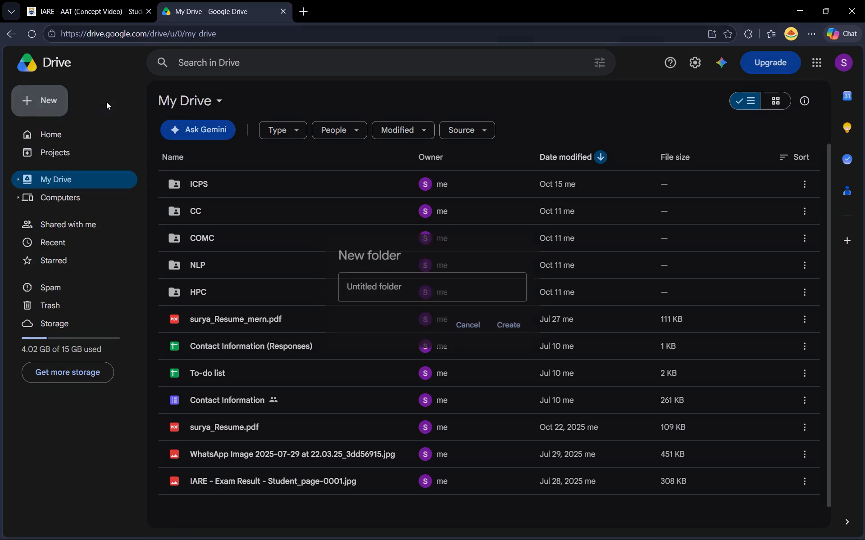
pyautogui.click(125, 0)
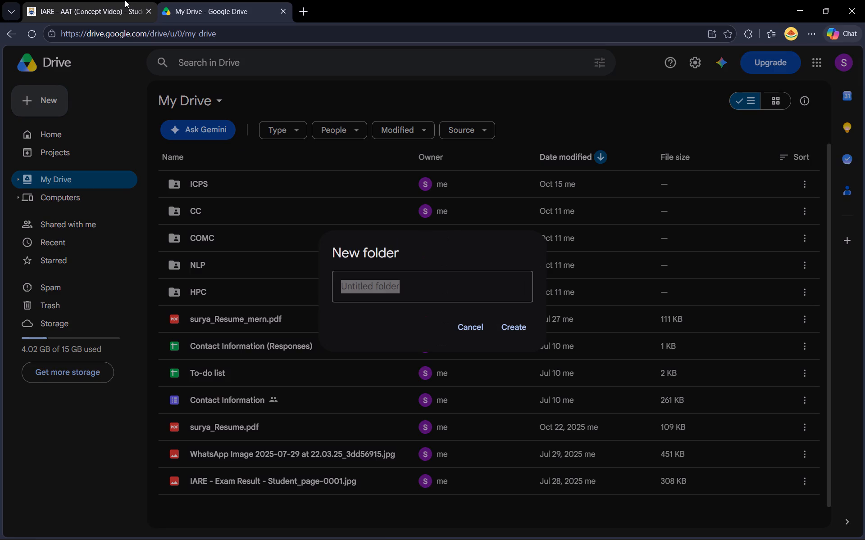
pyautogui.click(219, 0)
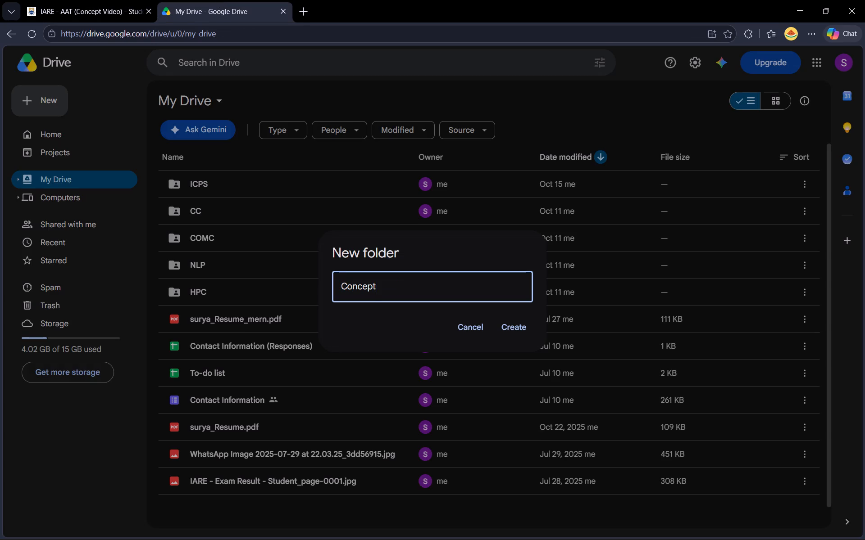
pyautogui.write('videos')
pyautogui.press('Return')
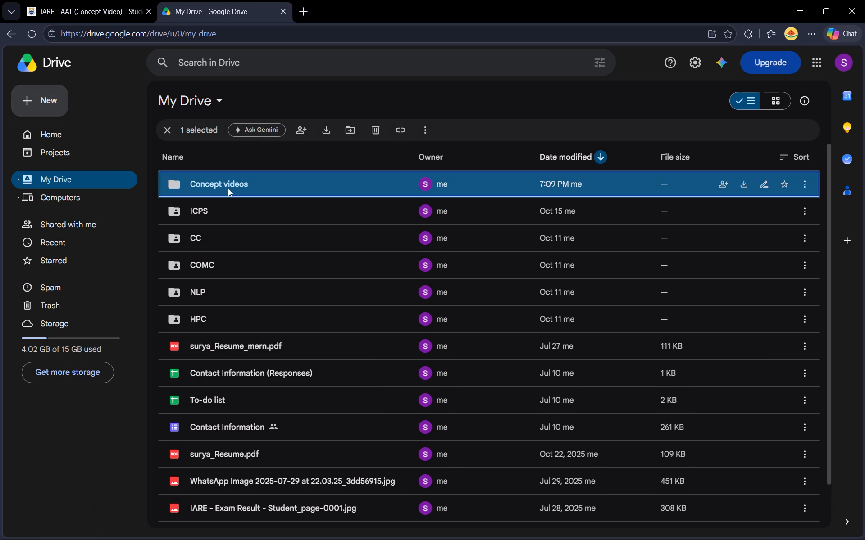
# Share the Concept videos folder by setting its general access to Anyone with the link.
pyautogui.rightClick(228, 189)
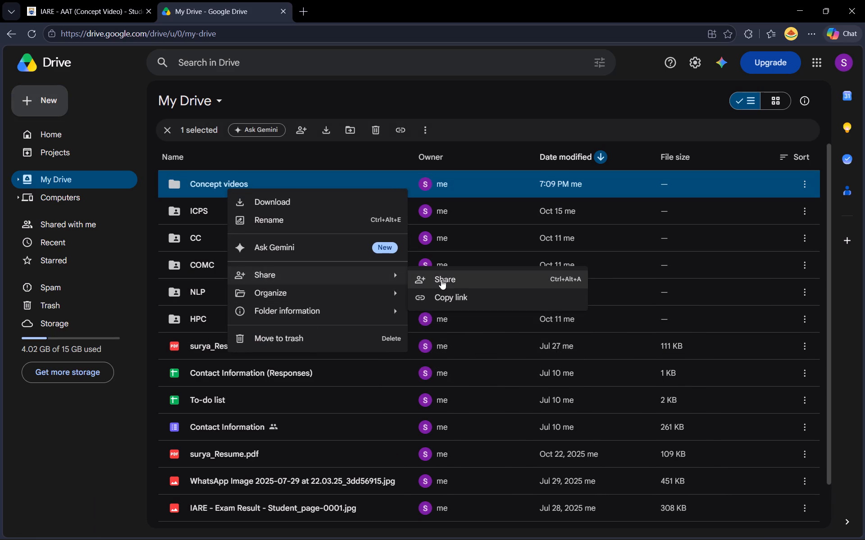
pyautogui.click(441, 280)
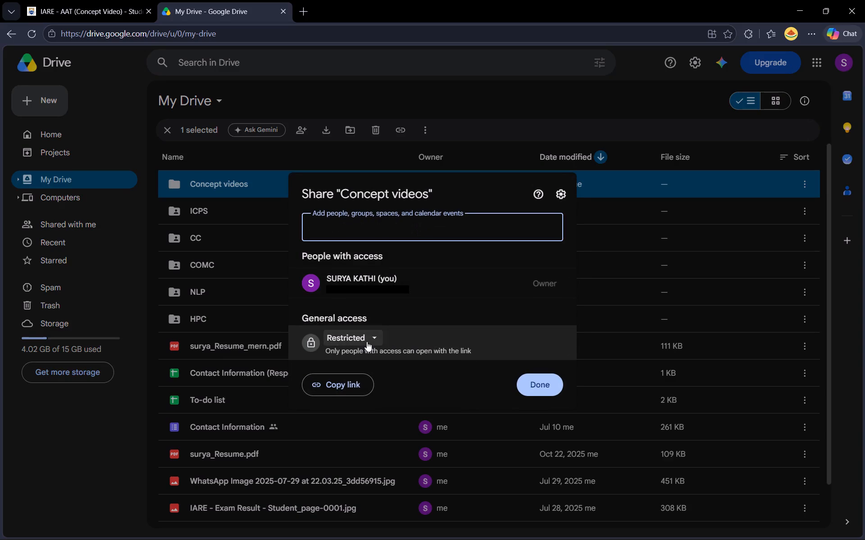
pyautogui.click(367, 342)
pyautogui.click(368, 391)
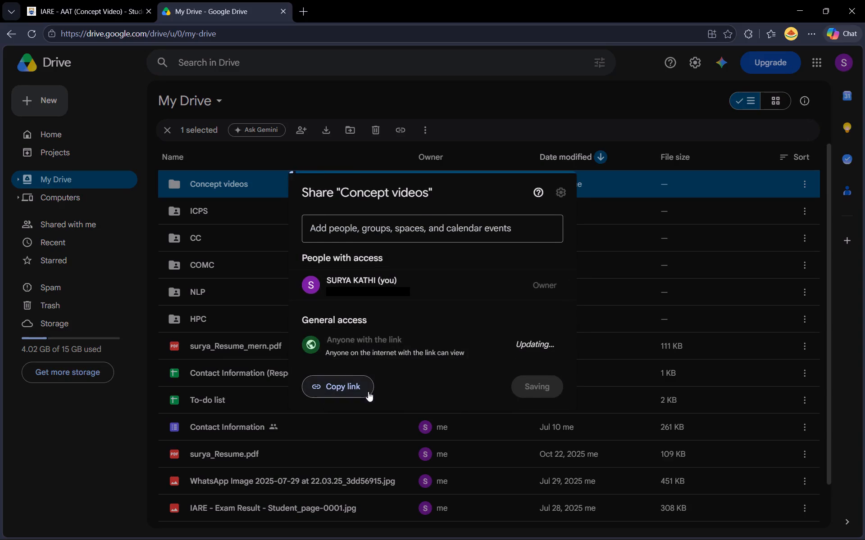
pyautogui.click(538, 388)
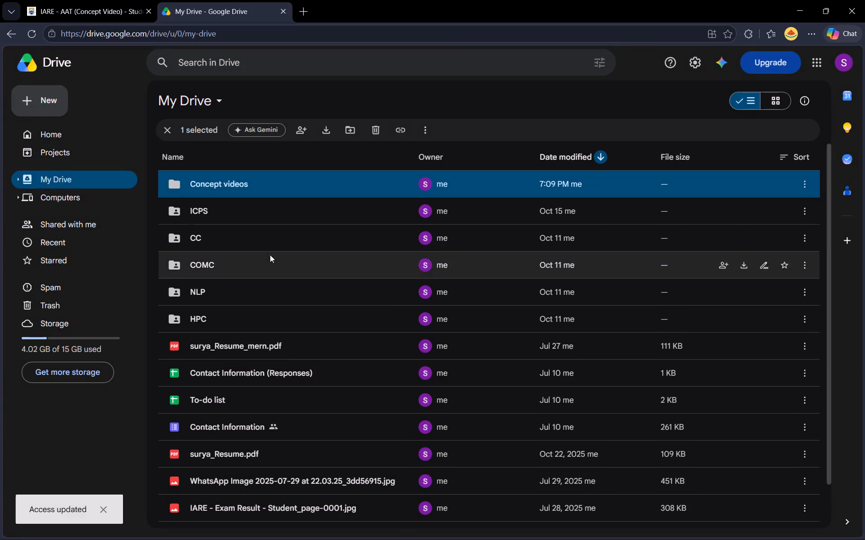
# Open the Concept videos folder and create a subfolder named CC CV inside it.
pyautogui.doubleClick(226, 186)
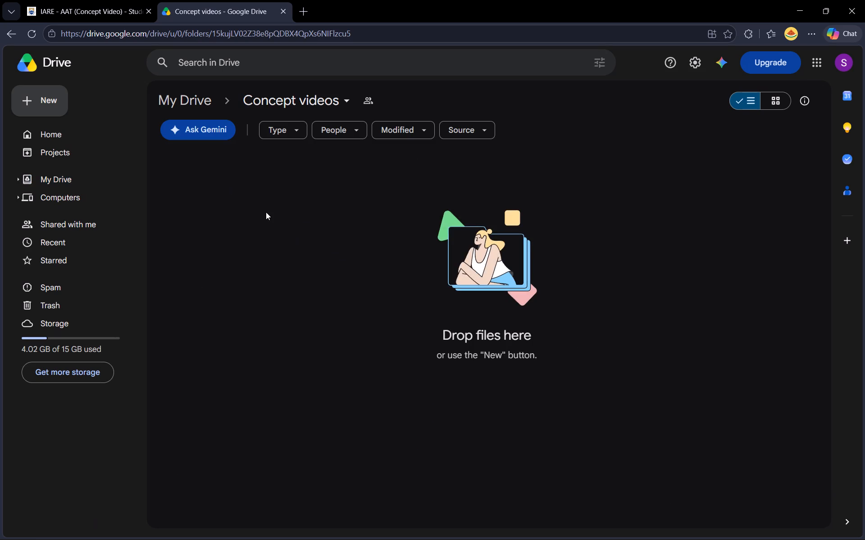
pyautogui.rightClick(266, 212)
pyautogui.click(207, 217)
pyautogui.click(46, 108)
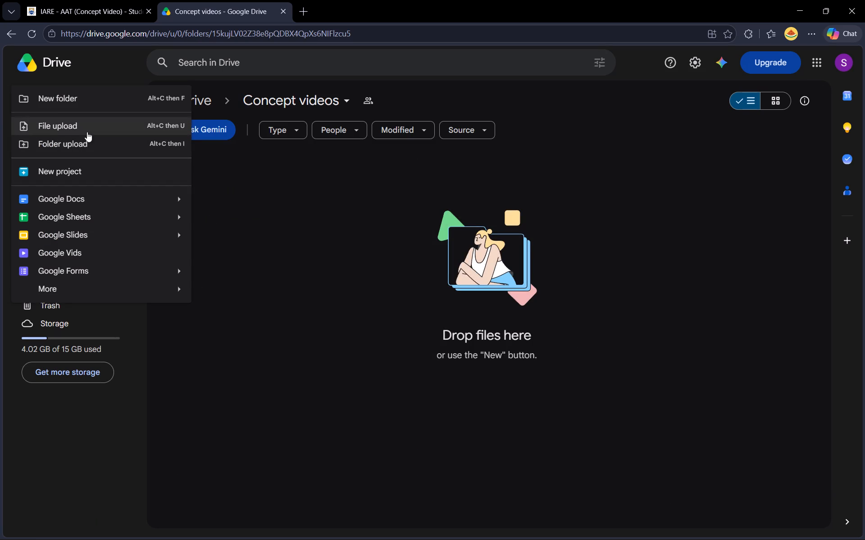
pyautogui.click(281, 238)
pyautogui.rightClick(281, 238)
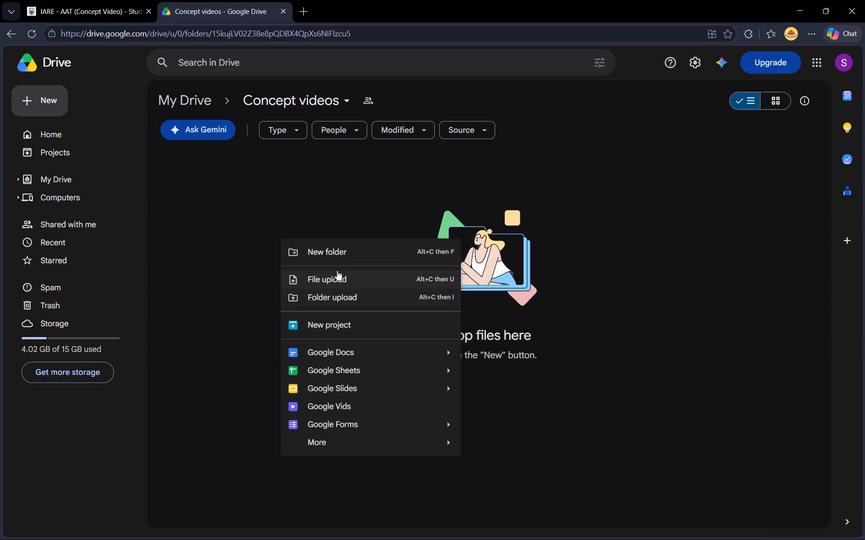
pyautogui.click(334, 248)
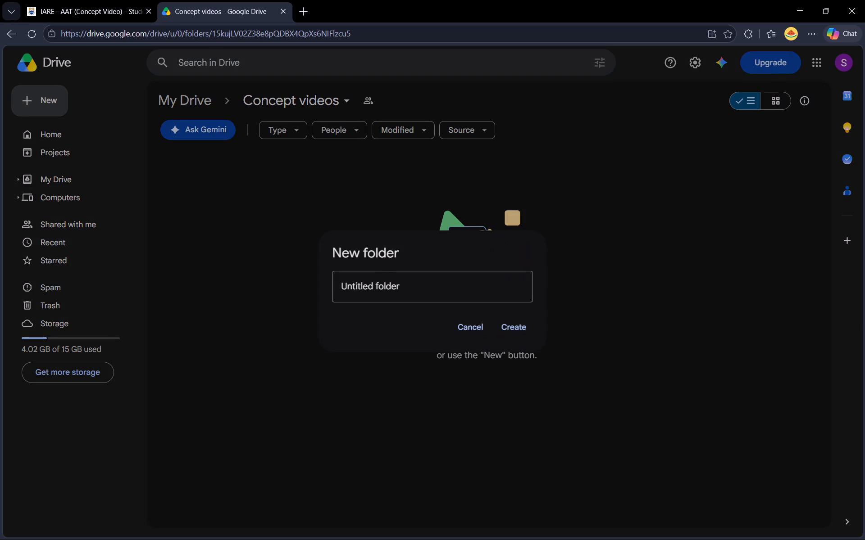
pyautogui.write('CC')
pyautogui.press('space')
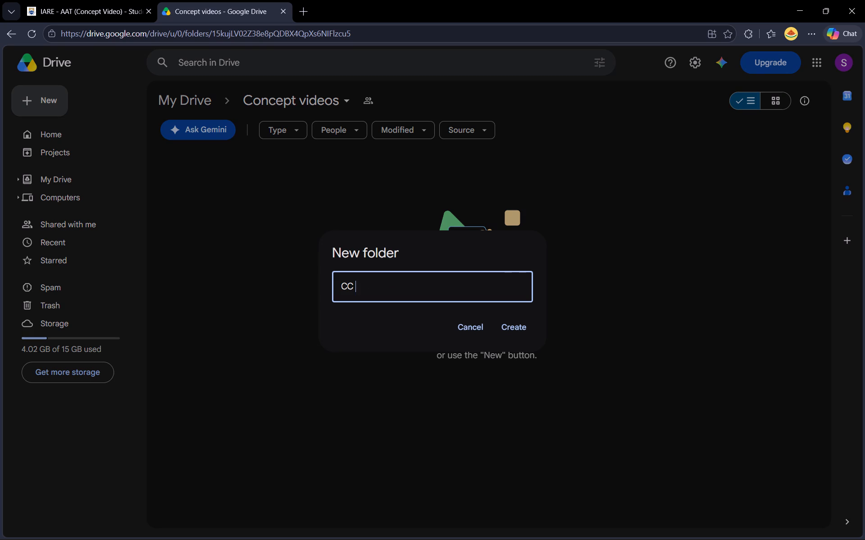
pyautogui.write('CV')
pyautogui.press('Return')
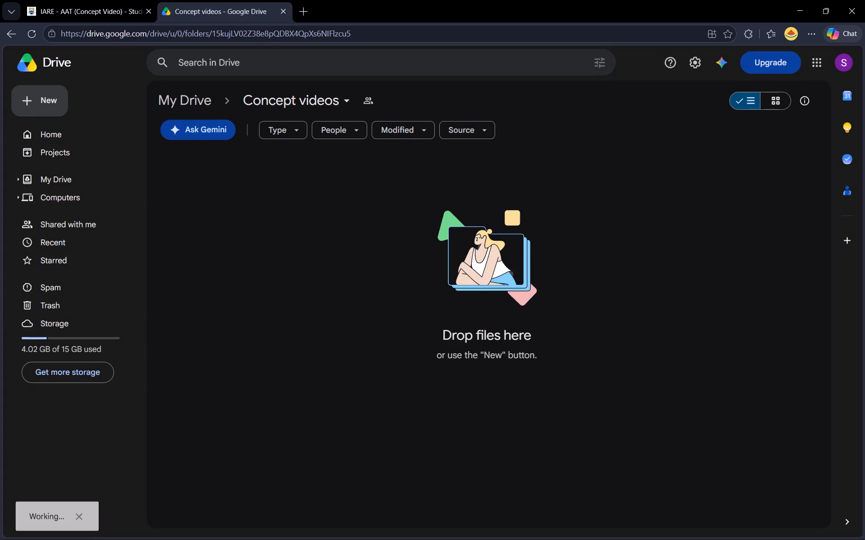
# Create a subfolder named CCON CV inside the Concept videos folder.
pyautogui.rightClick(379, 243)
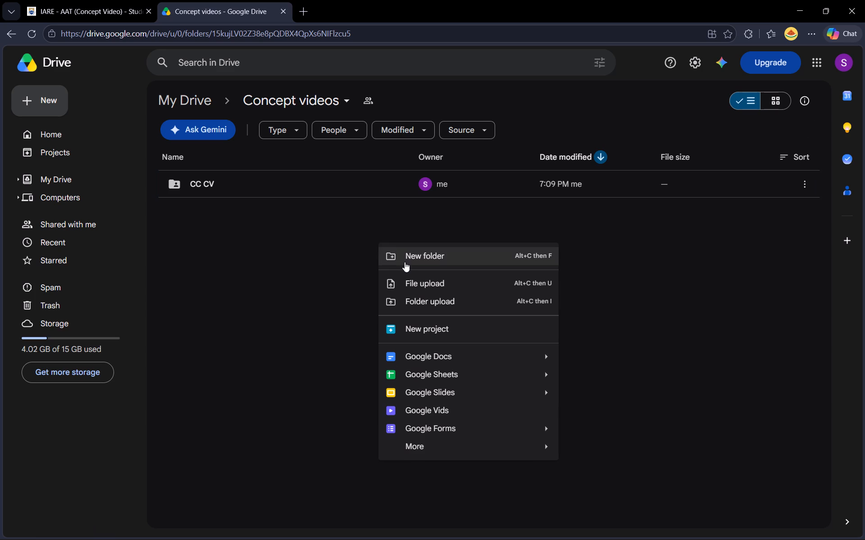
pyautogui.click(406, 261)
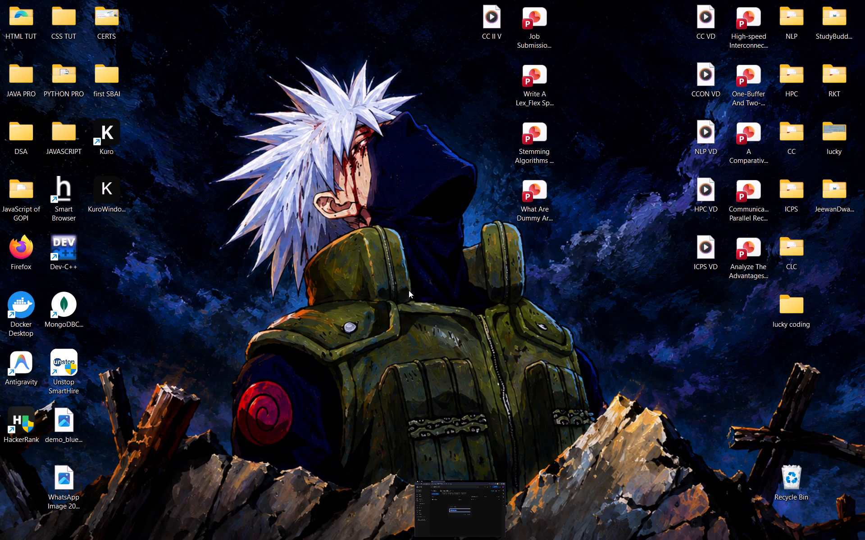
pyautogui.write('CCO')
pyautogui.click(409, 290)
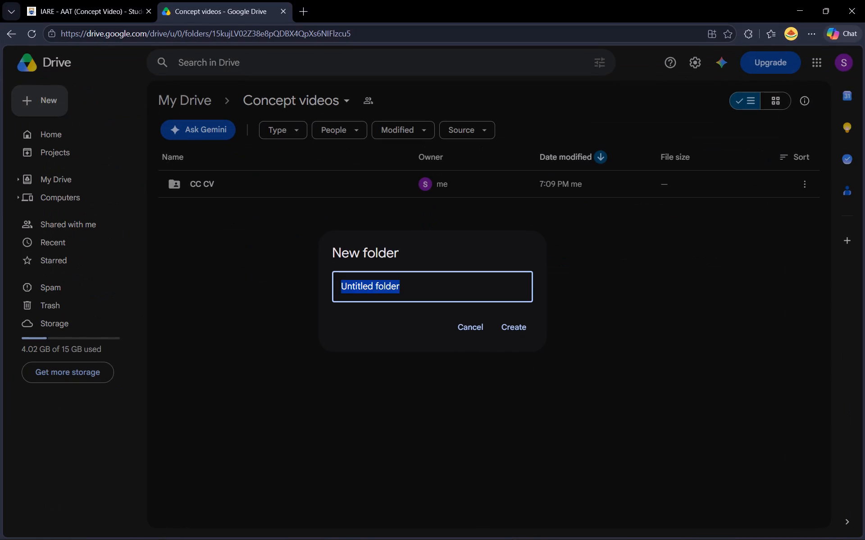
pyautogui.write('CCON')
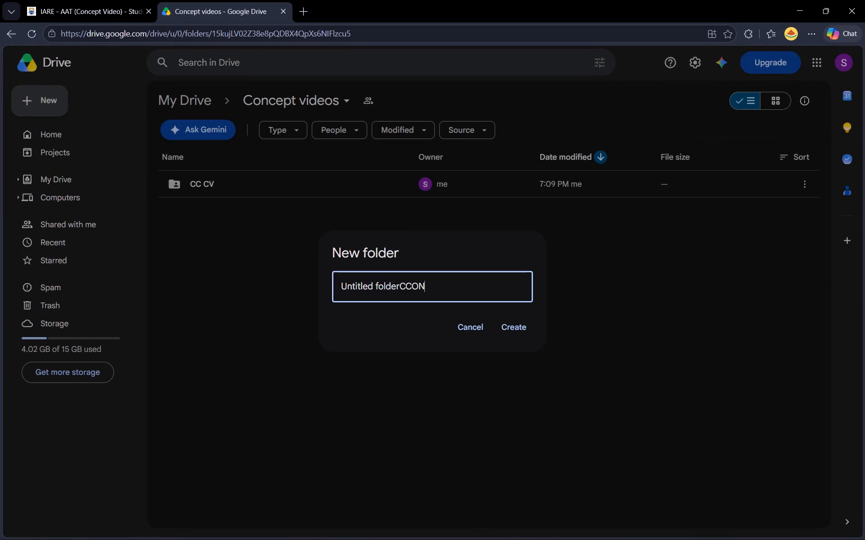
pyautogui.press('BackSpace')
pyautogui.press('BackSpace')
pyautogui.press('BackSpace')
pyautogui.press('BackSpace')
pyautogui.press('BackSpace')
pyautogui.press('BackSpace')
pyautogui.press('BackSpace')
pyautogui.press('BackSpace')
pyautogui.press('BackSpace')
pyautogui.press('BackSpace')
pyautogui.press('BackSpace')
pyautogui.press('BackSpace')
pyautogui.press('BackSpace')
pyautogui.press('BackSpace')
pyautogui.press('BackSpace')
pyautogui.press('BackSpace')
pyautogui.press('BackSpace')
pyautogui.press('BackSpace')
pyautogui.press('BackSpace')
pyautogui.press('BackSpace')
pyautogui.press('BackSpace')
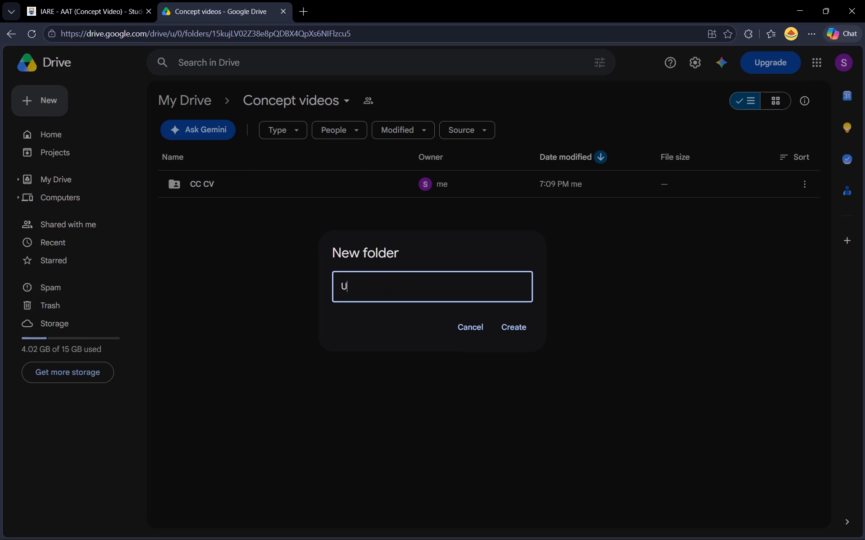
pyautogui.write('CCON')
pyautogui.press('space')
pyautogui.write('CV')
pyautogui.press('Return')
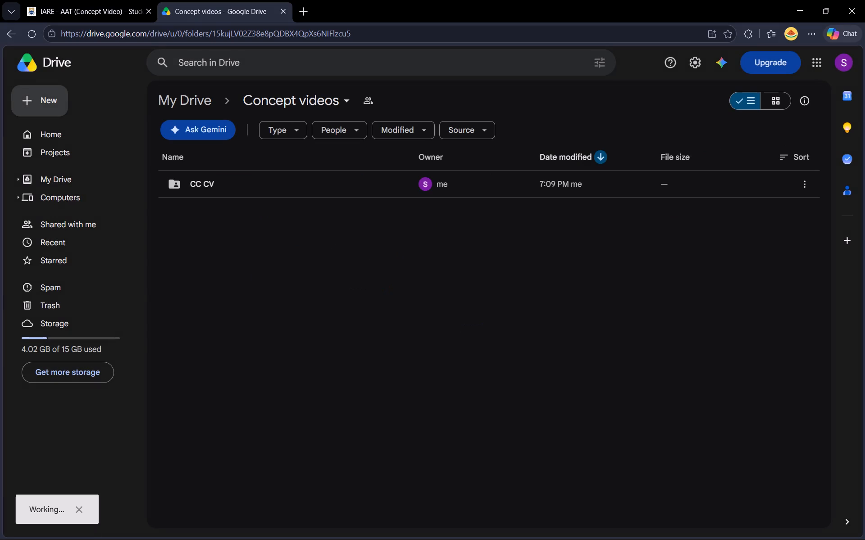
# Create a subfolder named NLP CV inside the Concept videos folder.
pyautogui.rightClick(435, 275)
pyautogui.click(470, 287)
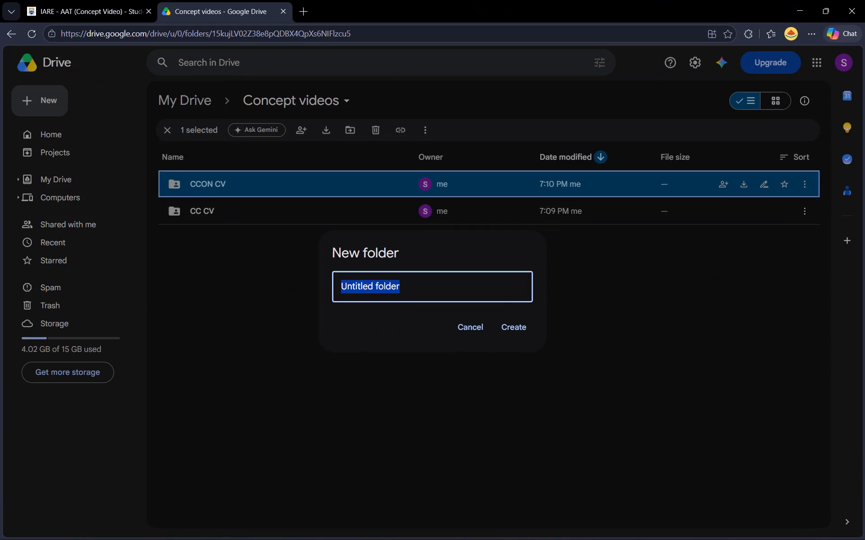
pyautogui.click(445, 287)
pyautogui.press('BackSpace')
pyautogui.press('BackSpace')
pyautogui.press('BackSpace')
pyautogui.press('BackSpace')
pyautogui.press('BackSpace')
pyautogui.press('BackSpace')
pyautogui.press('BackSpace')
pyautogui.press('BackSpace')
pyautogui.press('BackSpace')
pyautogui.press('BackSpace')
pyautogui.press('BackSpace')
pyautogui.press('BackSpace')
pyautogui.press('BackSpace')
pyautogui.press('BackSpace')
pyautogui.press('BackSpace')
pyautogui.press('BackSpace')
pyautogui.press('BackSpace')
pyautogui.press('BackSpace')
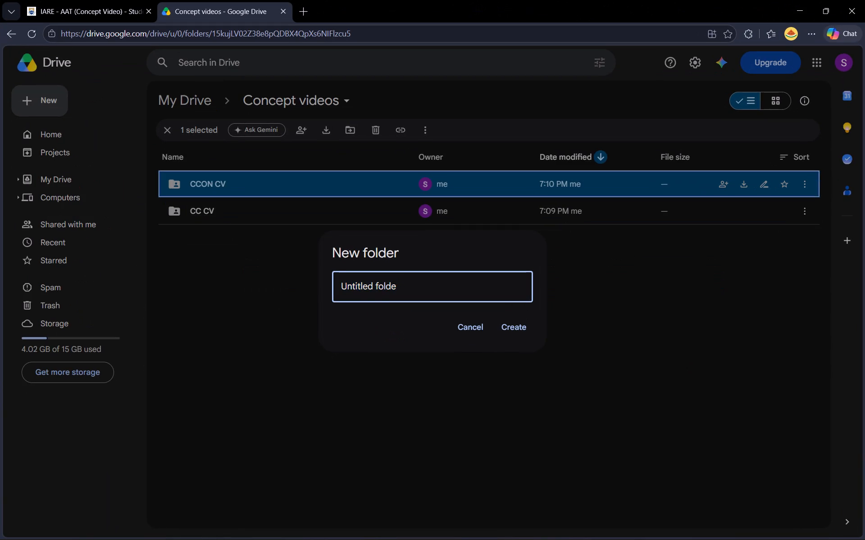
pyautogui.write('NLP CV')
pyautogui.press('Return')
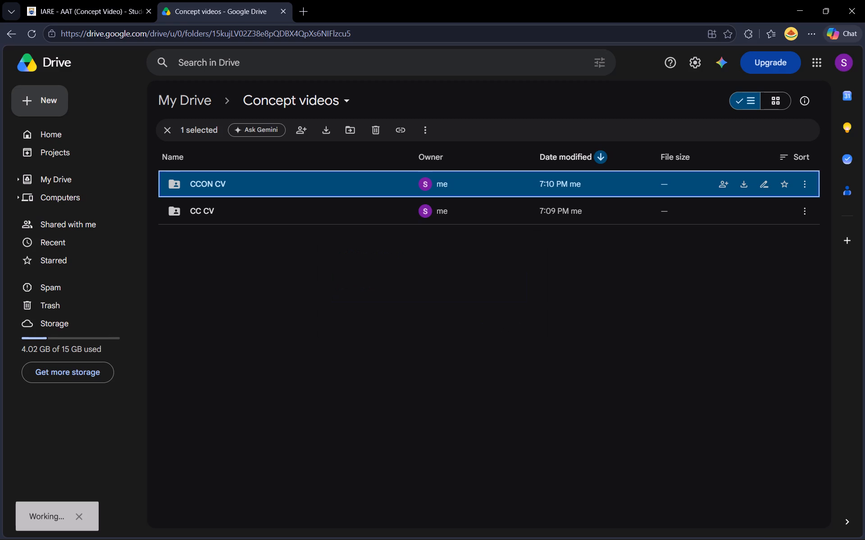
# Create a subfolder named HPC CV inside the Concept videos folder.
pyautogui.rightClick(495, 262)
pyautogui.click(529, 270)
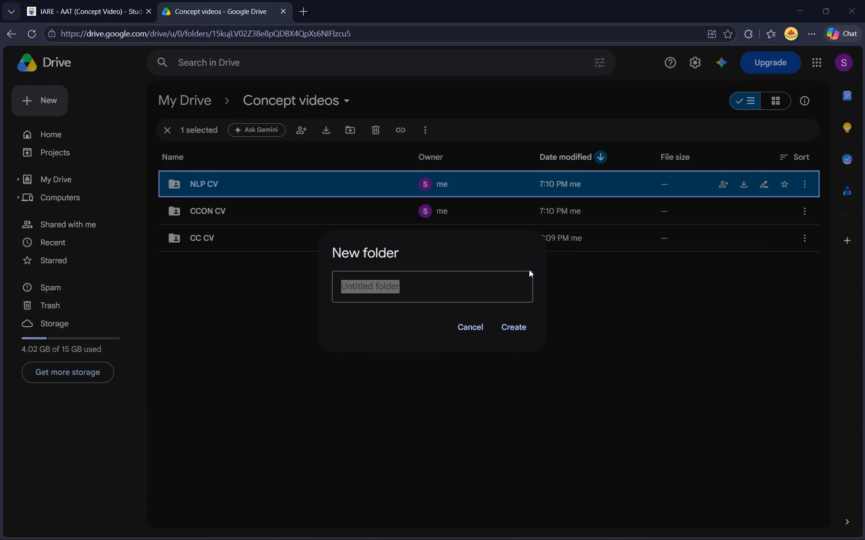
pyautogui.click(429, 283)
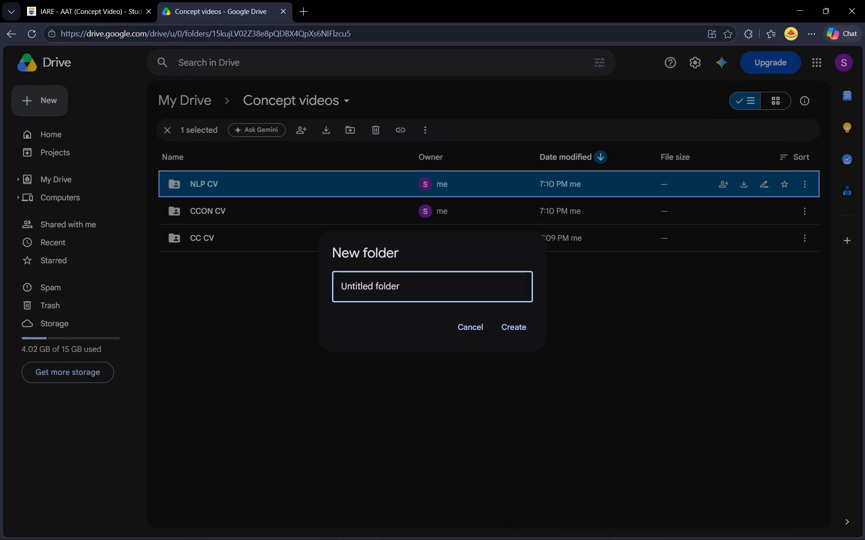
pyautogui.hotkey('ctrl', 'a')
pyautogui.press('BackSpace')
pyautogui.write('HP')
pyautogui.write('C CV')
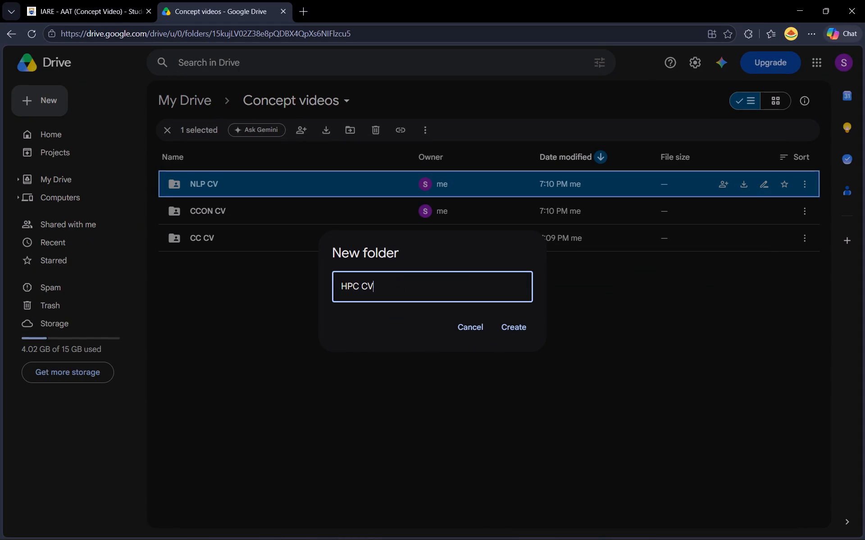
pyautogui.press('Return')
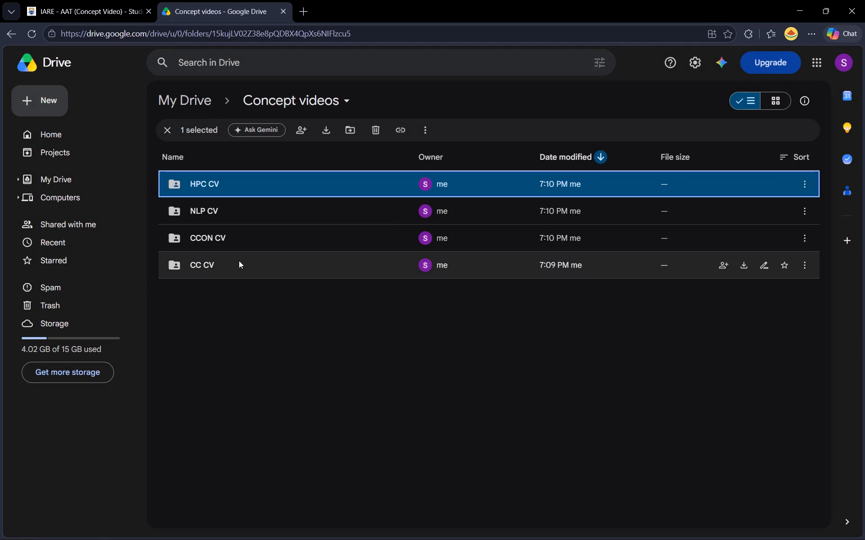
# Open the CC CV folder, start a file upload and browse the Desktop for the video file.
pyautogui.doubleClick(239, 261)
pyautogui.rightClick(369, 232)
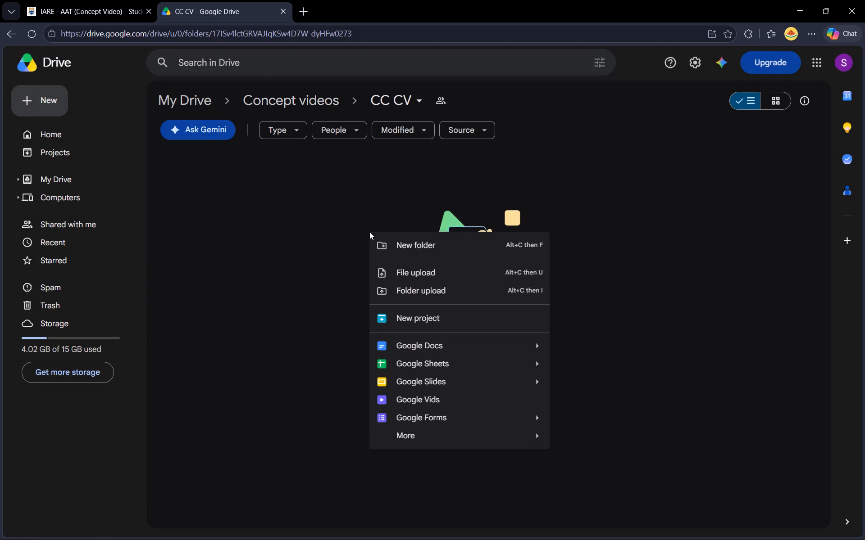
pyautogui.click(312, 245)
pyautogui.click(41, 106)
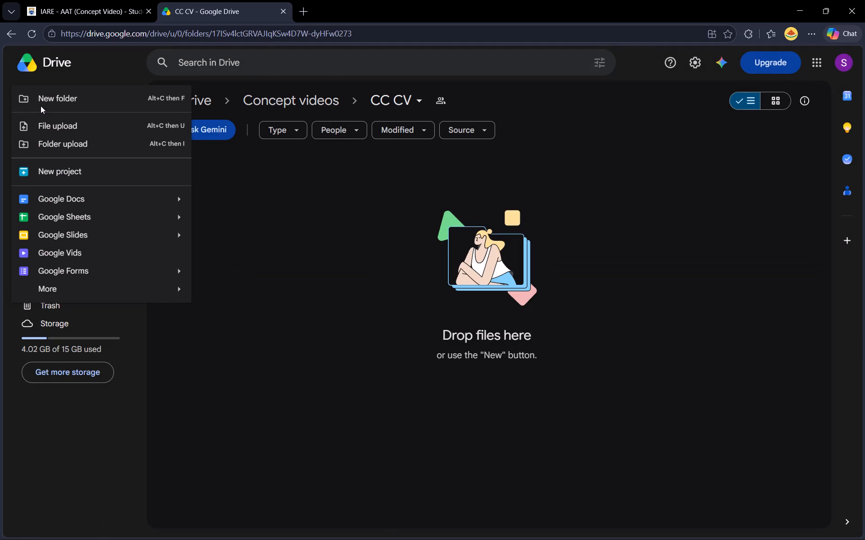
pyautogui.click(100, 120)
pyautogui.scroll(-2, 278, 204)
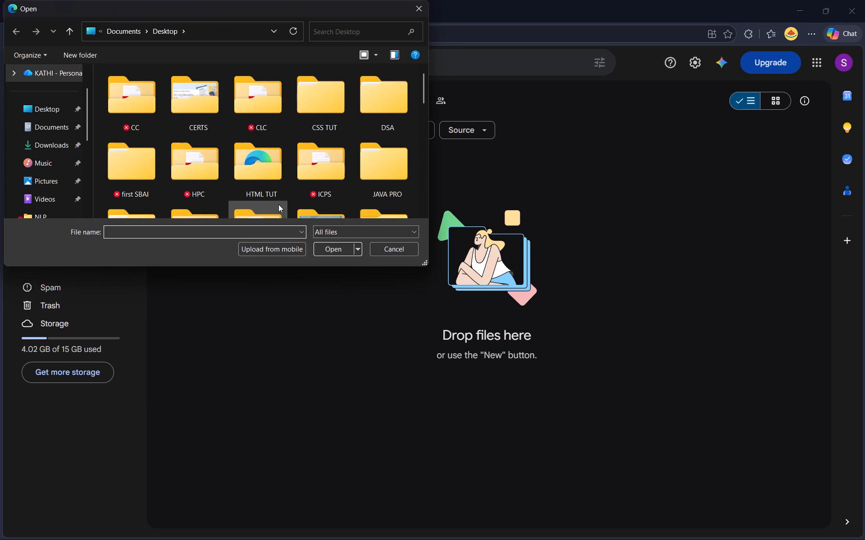
pyautogui.scroll(-1, 278, 204)
pyautogui.click(42, 112)
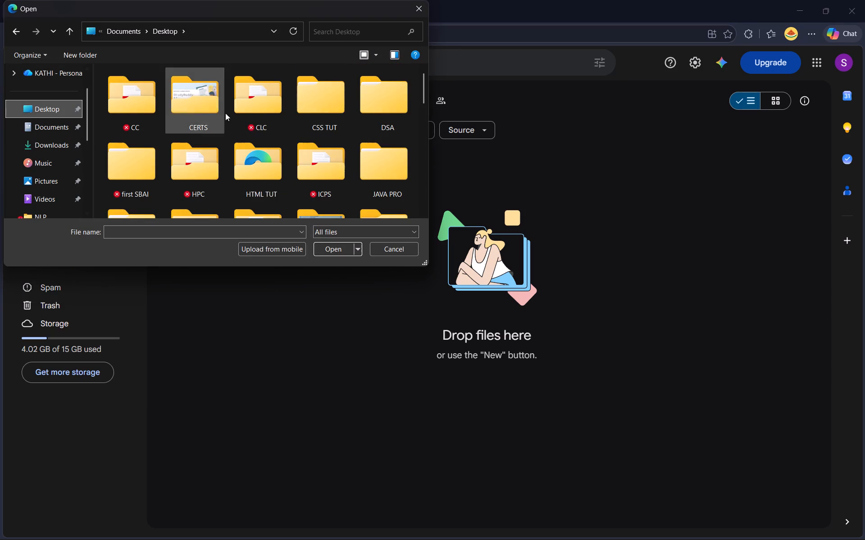
pyautogui.scroll(-1, 240, 115)
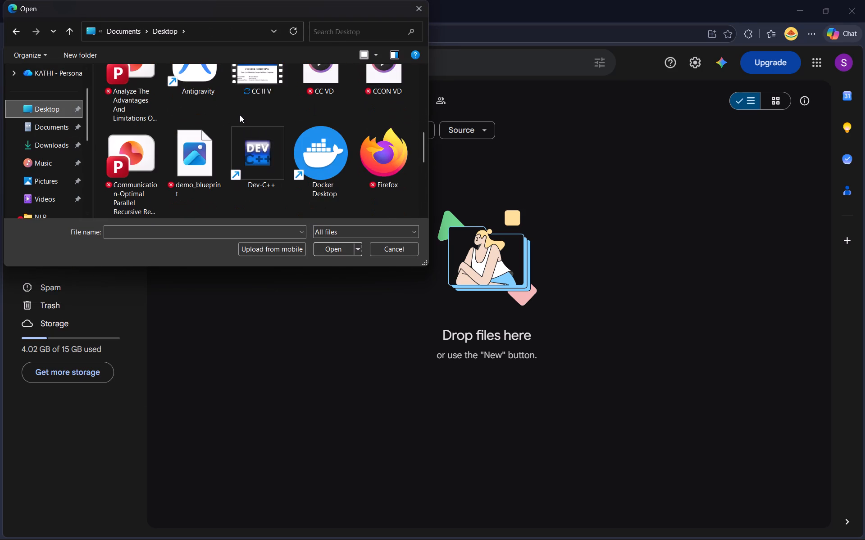
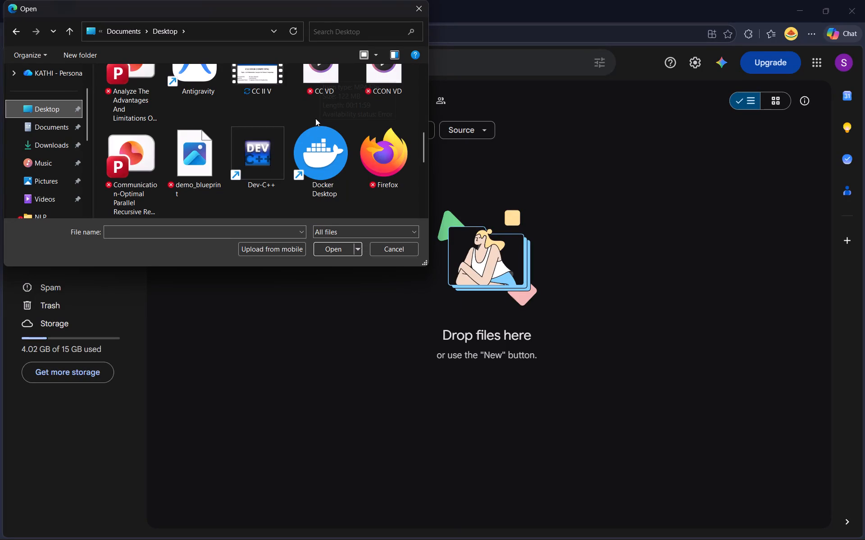
# Look through the Desktop files in the upload dialog for the Cluster Computing concept video.
pyautogui.scroll(-2, 315, 118)
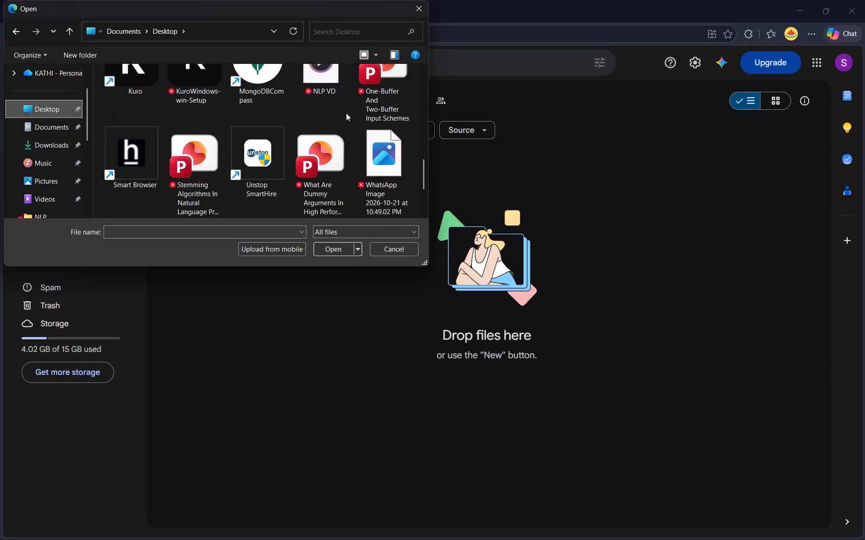
pyautogui.scroll(1, 346, 113)
pyautogui.scroll(-1, 346, 113)
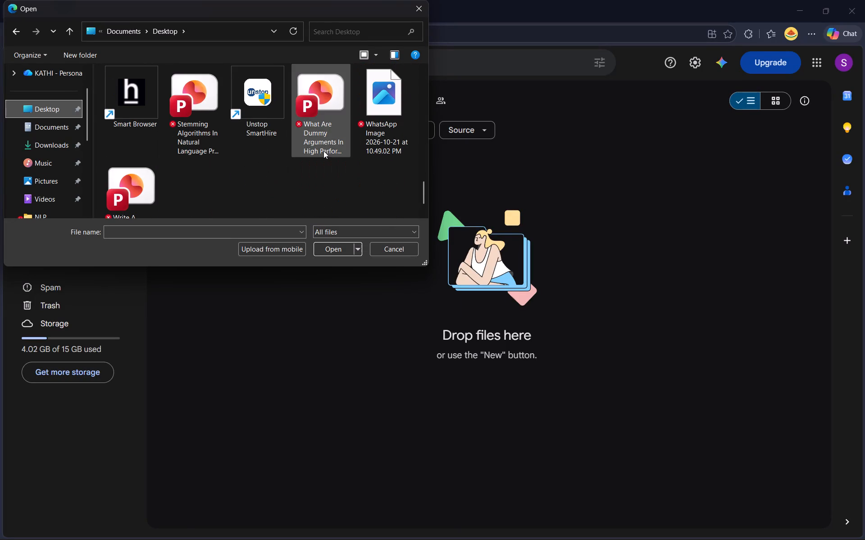
pyautogui.scroll(2, 323, 151)
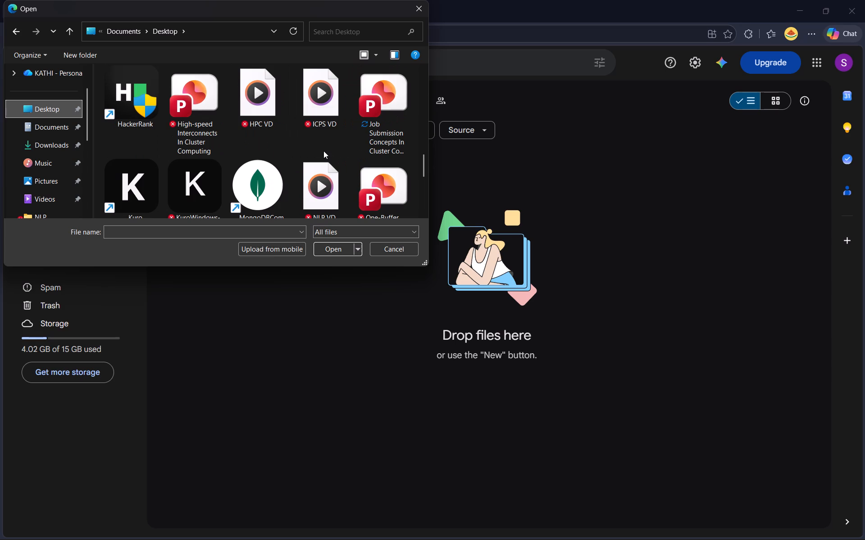
pyautogui.scroll(1, 323, 151)
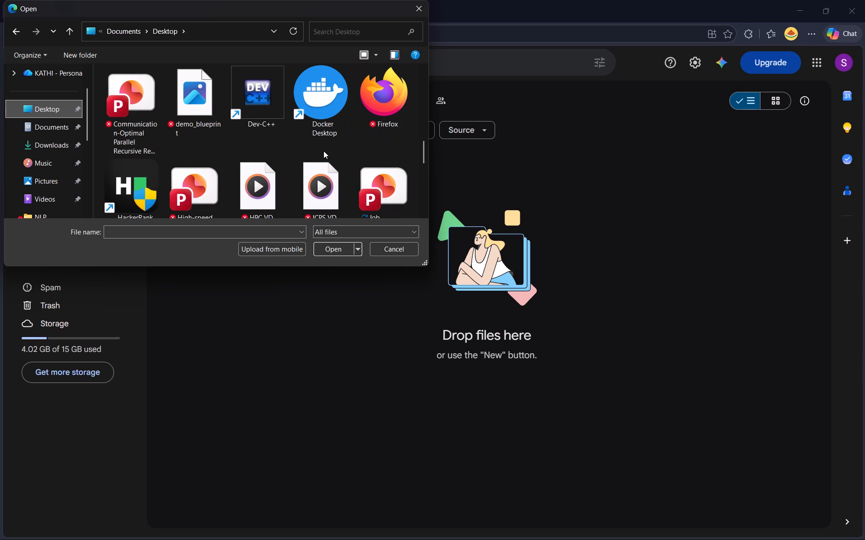
pyautogui.scroll(1, 323, 151)
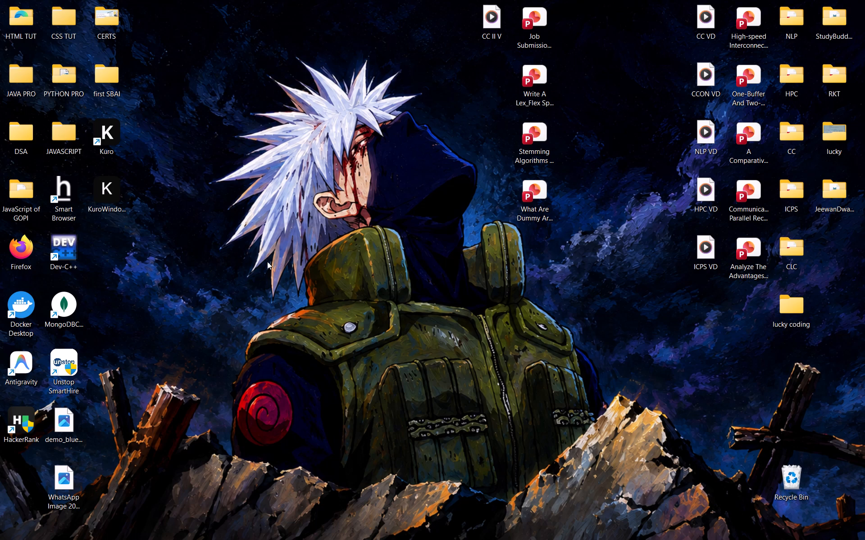
# Rename the desktop video CC II V as CC CV.
pyautogui.click(489, 36)
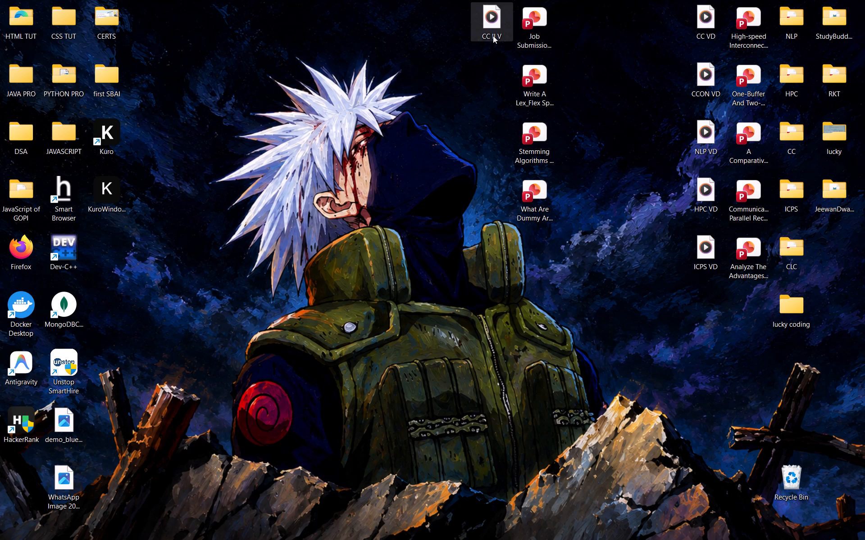
pyautogui.click(493, 36)
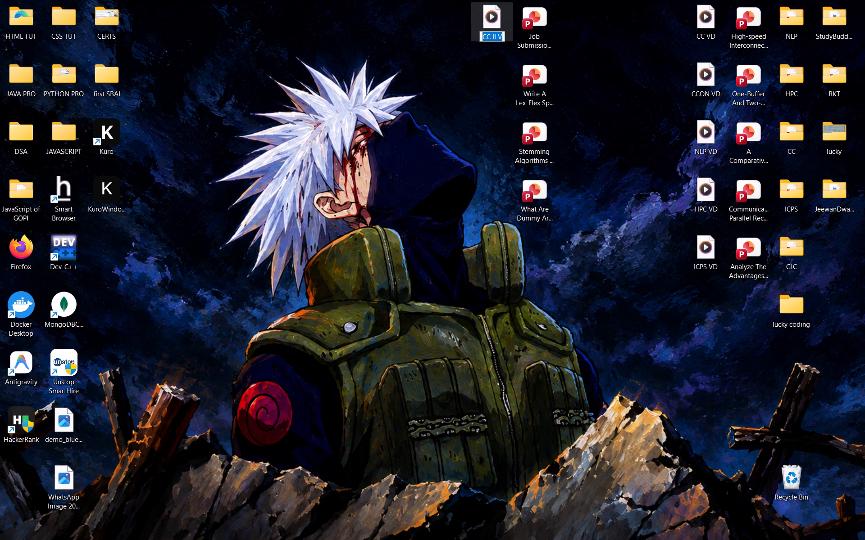
pyautogui.click(497, 35)
pyautogui.press('BackSpace')
pyautogui.press('BackSpace')
pyautogui.press('BackSpace')
pyautogui.press('c')
pyautogui.press('Return')
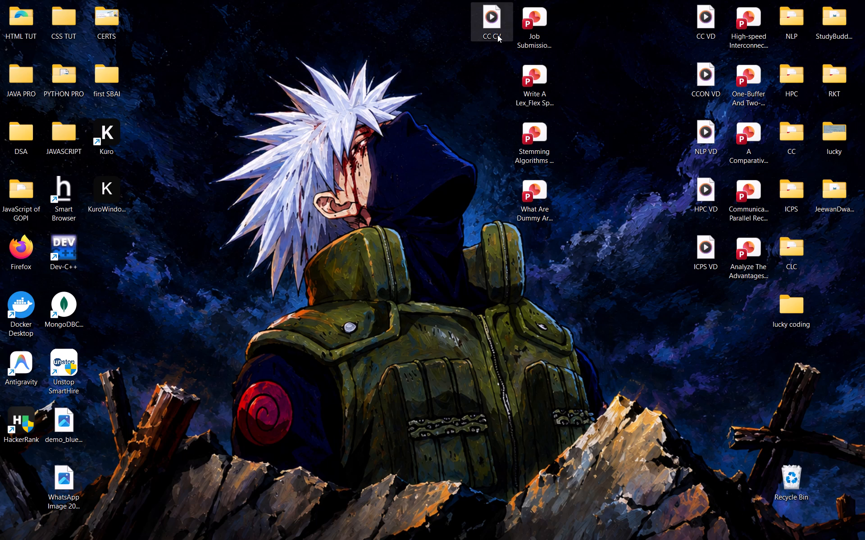
pyautogui.click(467, 98)
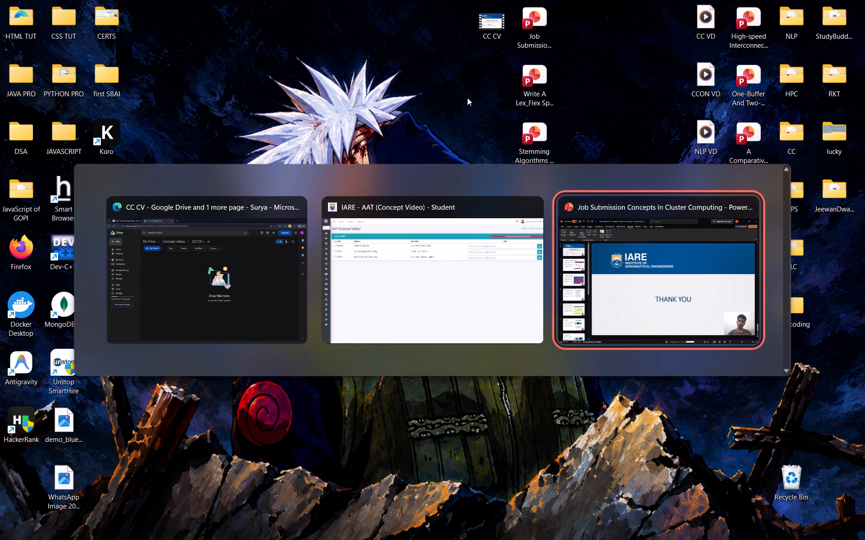
# Return to the pending file upload and upload the CC CV video into the CC CV folder.
pyautogui.click(864, 0)
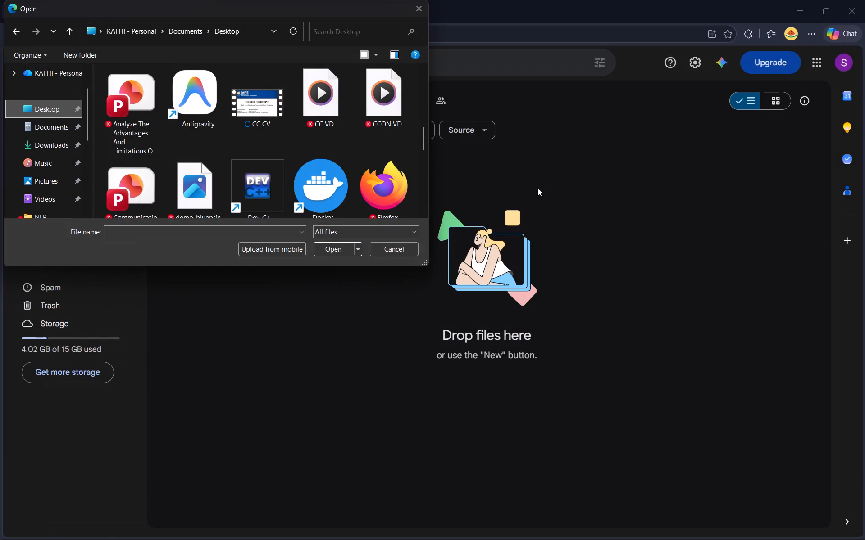
pyautogui.doubleClick(264, 102)
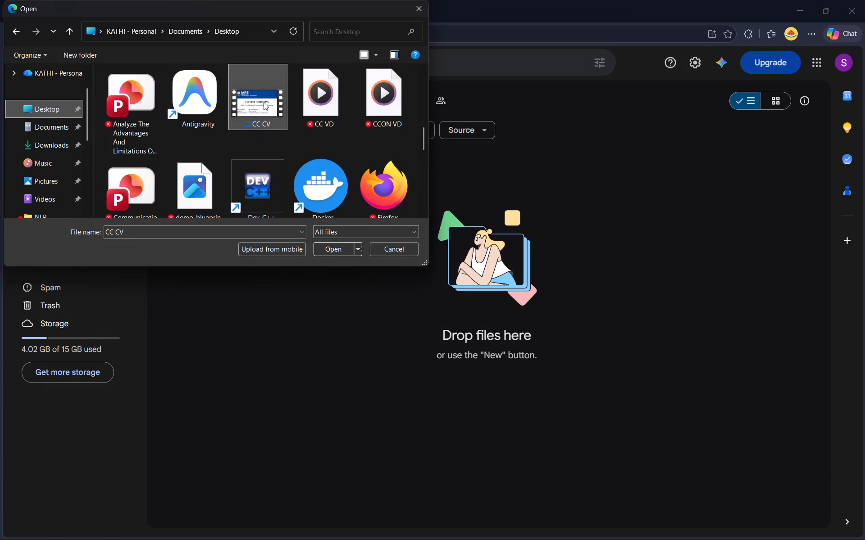
pyautogui.click(550, 283)
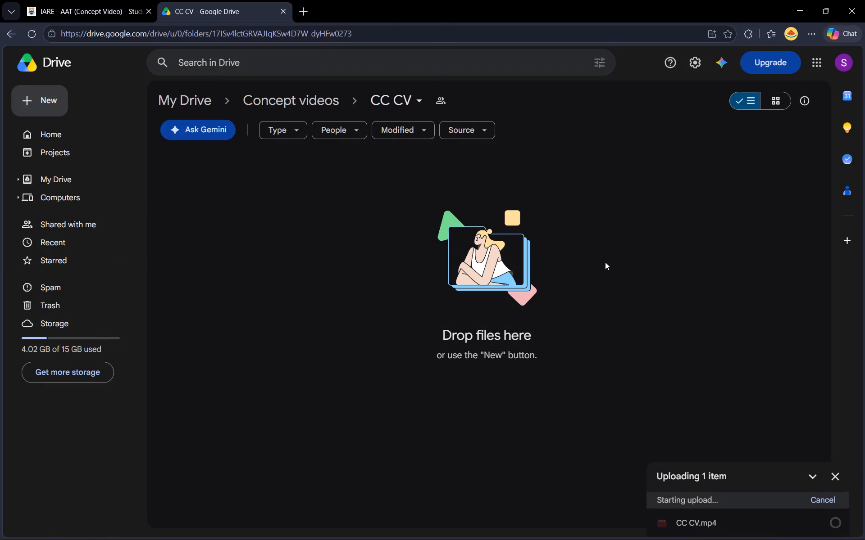
pyautogui.click(605, 262)
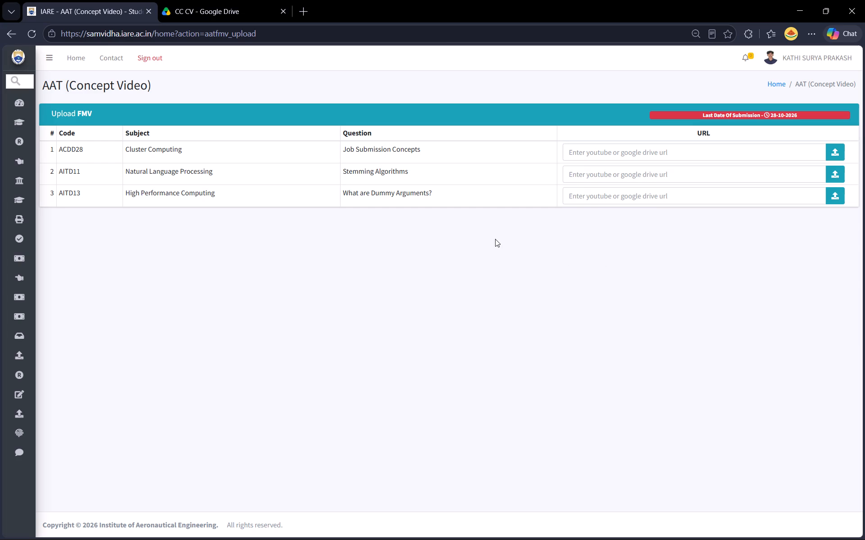
# Go back to the Concept videos folder in Drive and copy the CC CV folder's share link.
pyautogui.click(209, 0)
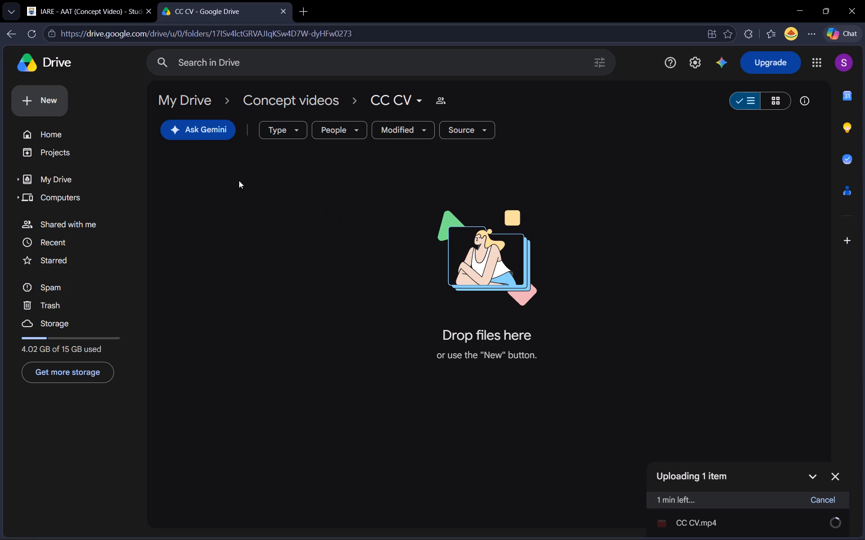
pyautogui.click(66, 127)
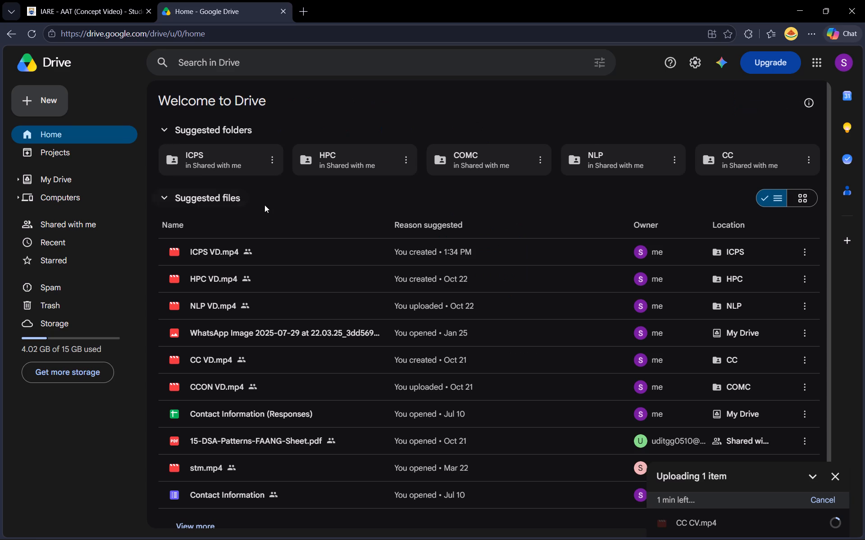
pyautogui.click(75, 179)
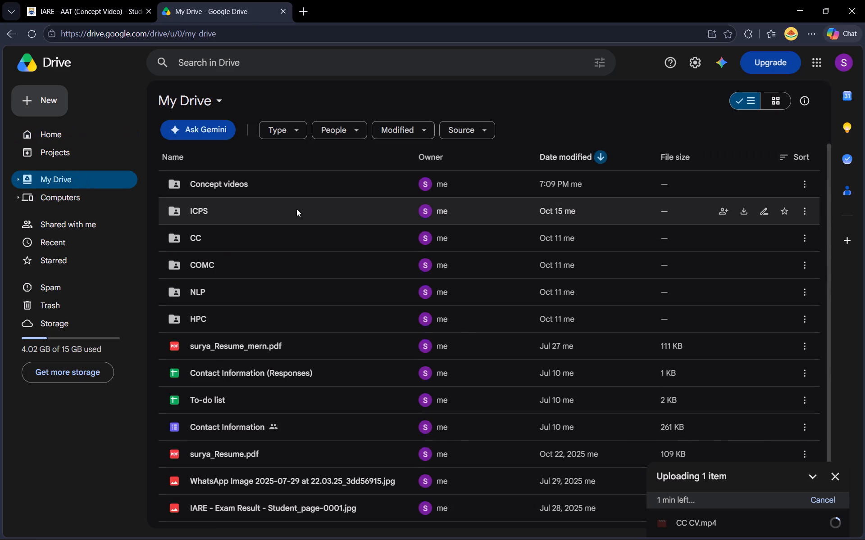
pyautogui.doubleClick(258, 189)
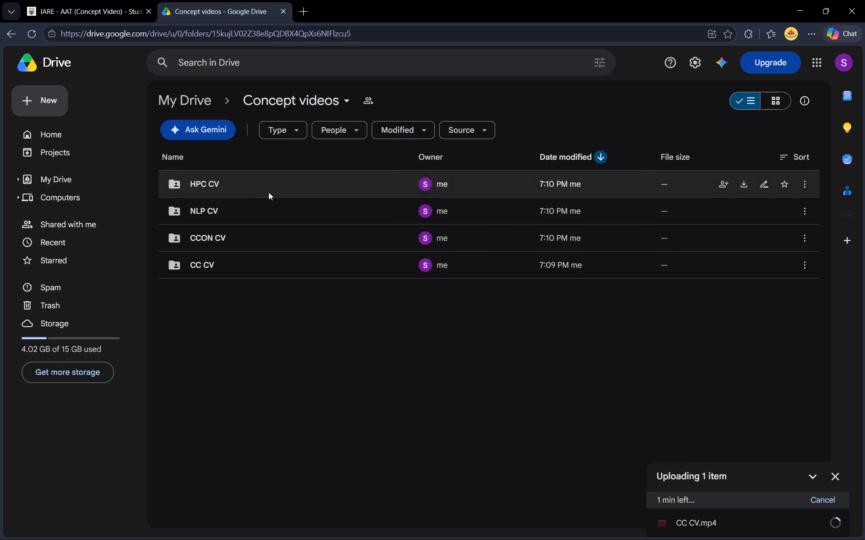
pyautogui.doubleClick(278, 270)
pyautogui.rightClick(299, 243)
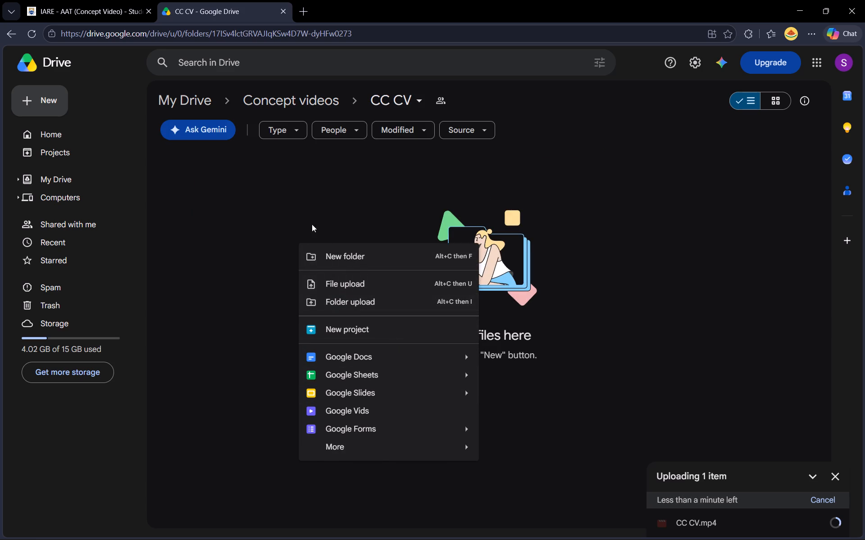
pyautogui.click(304, 213)
pyautogui.rightClick(304, 213)
pyautogui.click(278, 228)
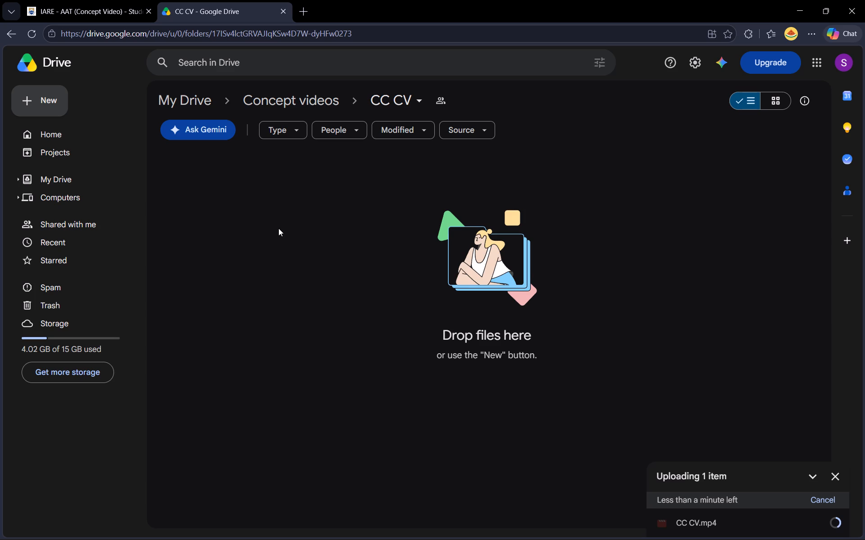
pyautogui.click(282, 104)
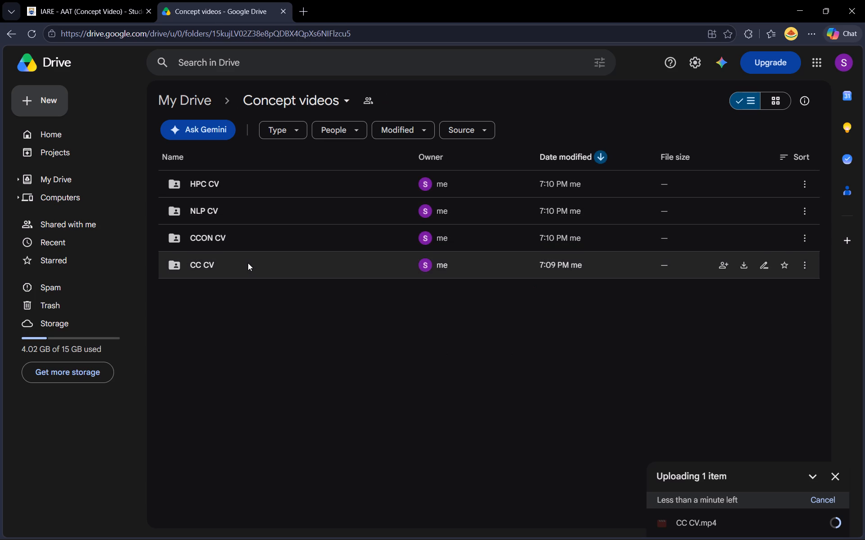
pyautogui.rightClick(248, 263)
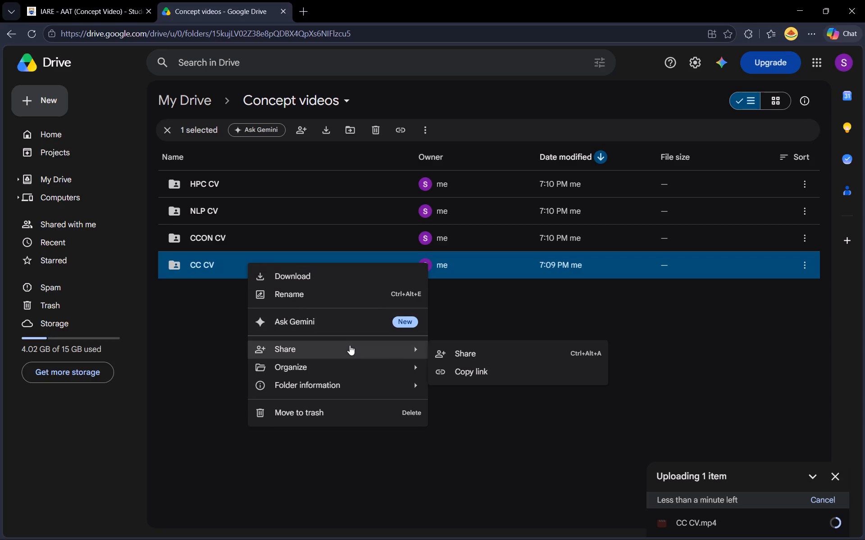
pyautogui.click(479, 354)
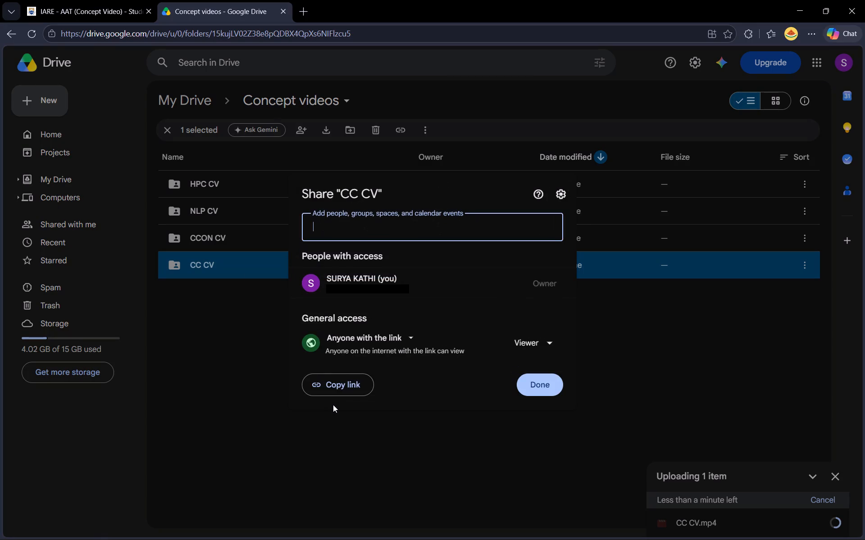
pyautogui.click(345, 387)
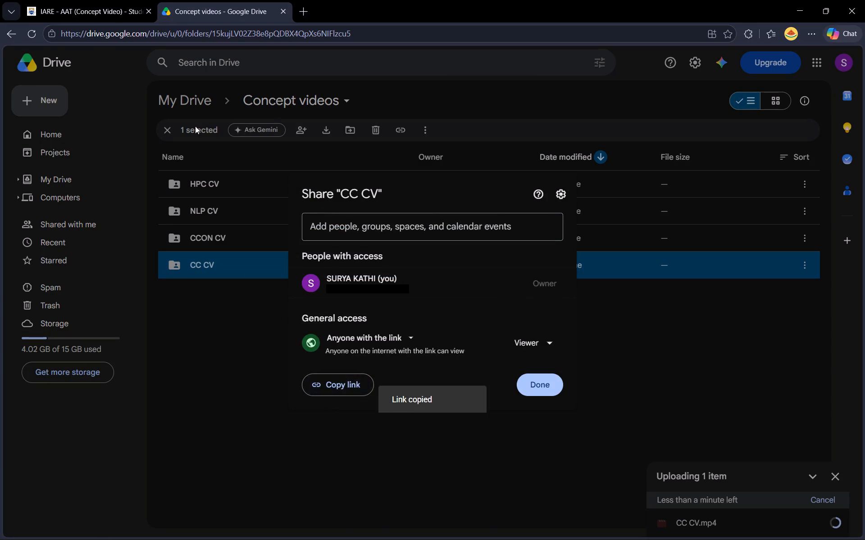
# Submit the copied CC CV folder link for Cluster Computing (ACDD28) on the Samvidha concept video page.
pyautogui.click(78, 0)
pyautogui.click(653, 157)
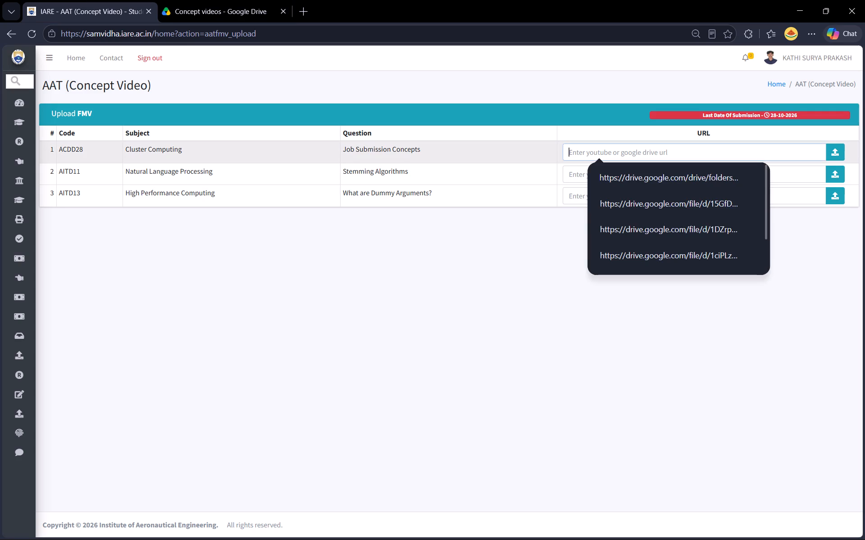
pyautogui.hotkey('ctrl', 'v')
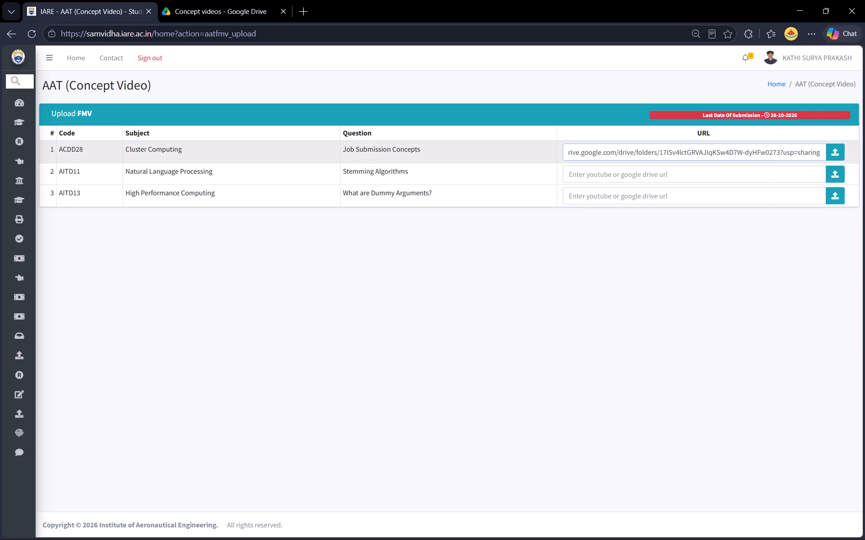
pyautogui.click(840, 148)
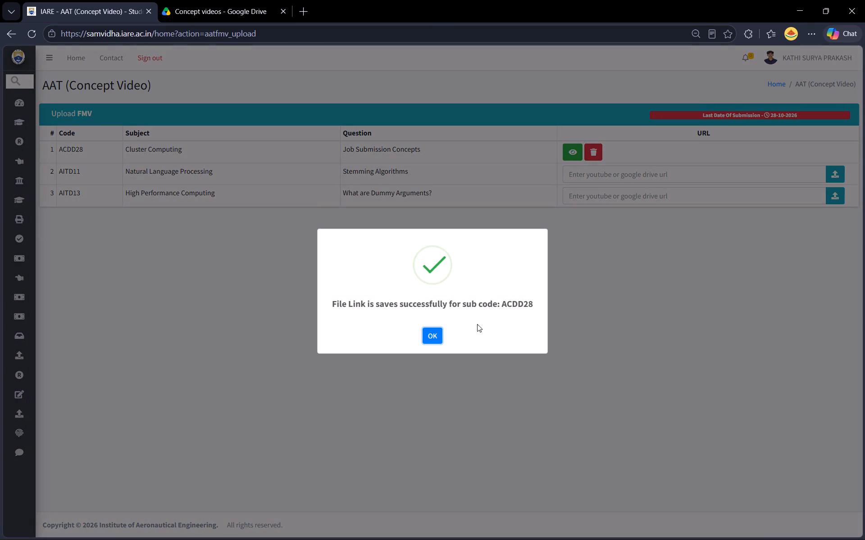
pyautogui.click(437, 333)
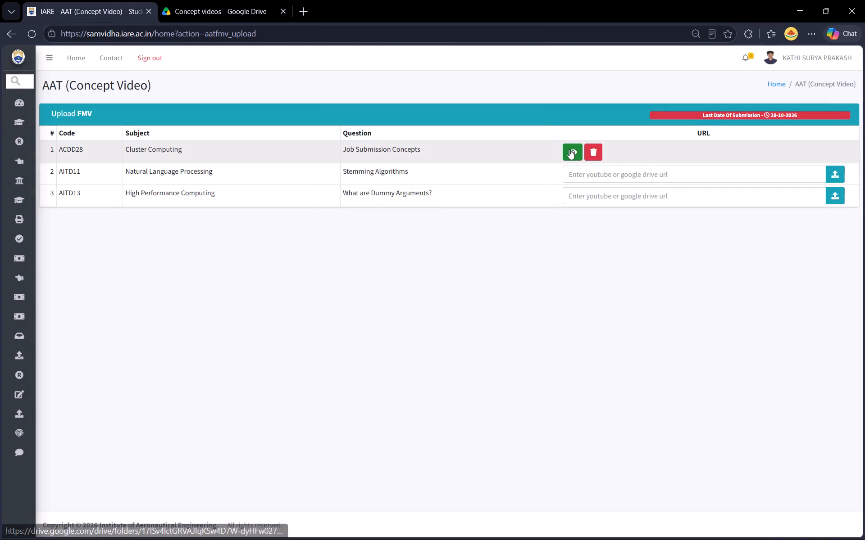
# Check the submitted Cluster Computing link, close its tab and return to the Concept videos folder, closing its sharing dialog.
pyautogui.click(569, 149)
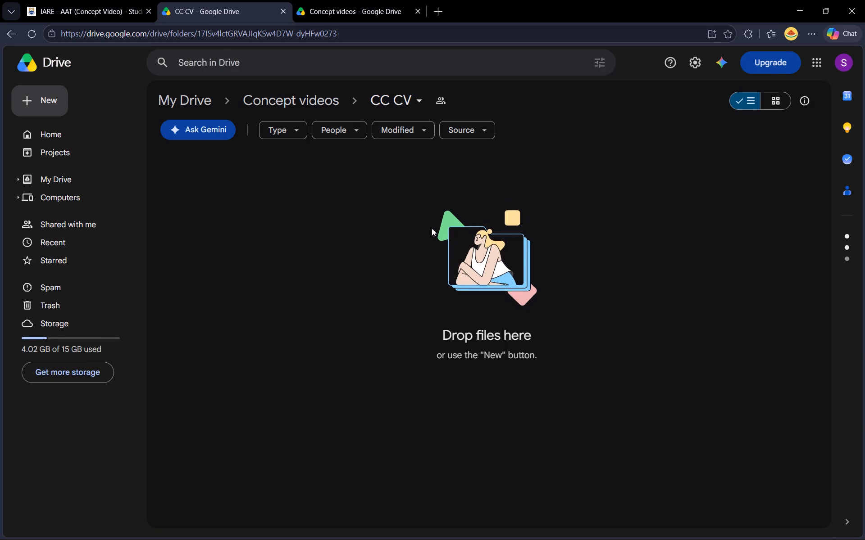
pyautogui.click(284, 13)
pyautogui.click(233, 0)
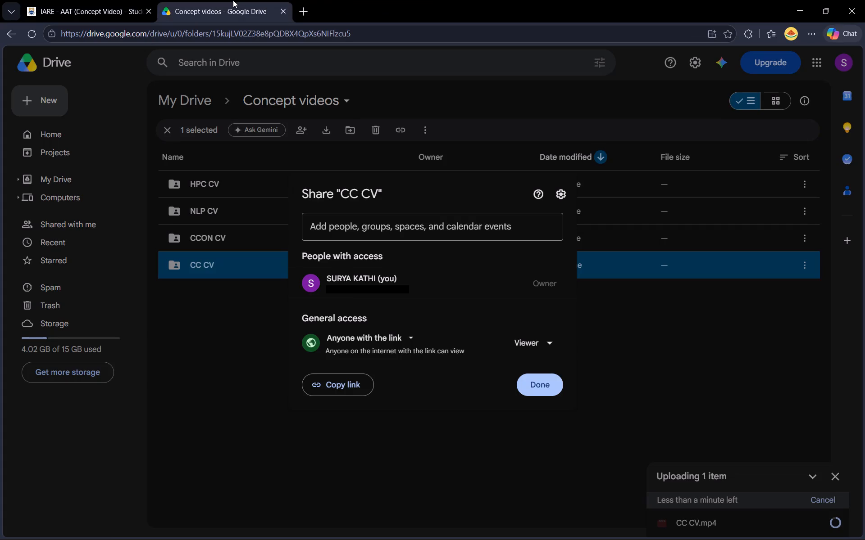
pyautogui.click(609, 371)
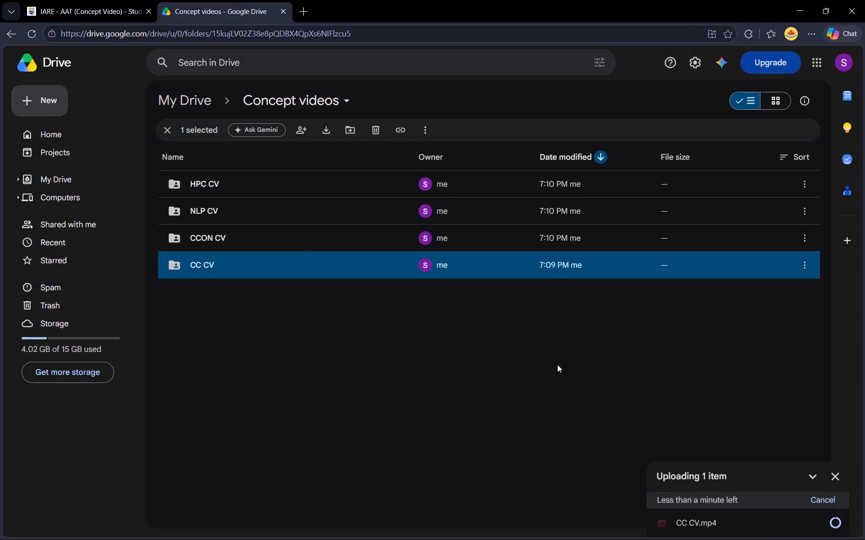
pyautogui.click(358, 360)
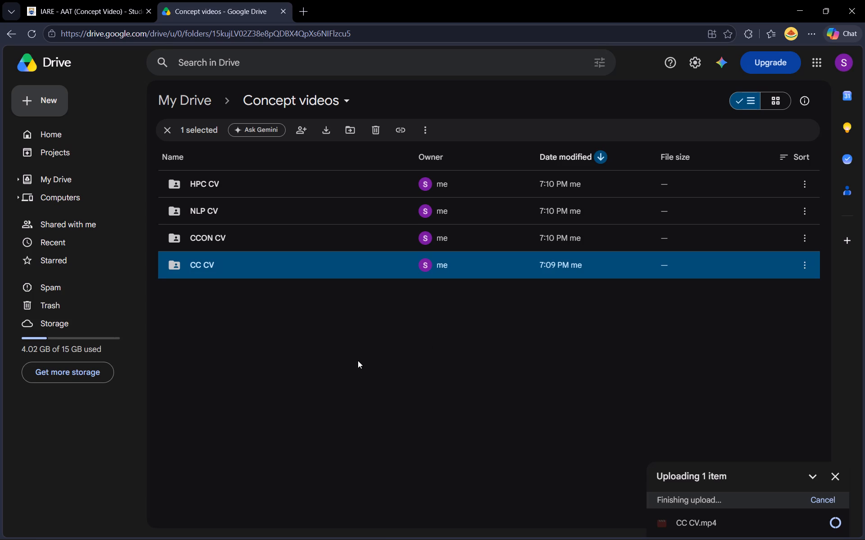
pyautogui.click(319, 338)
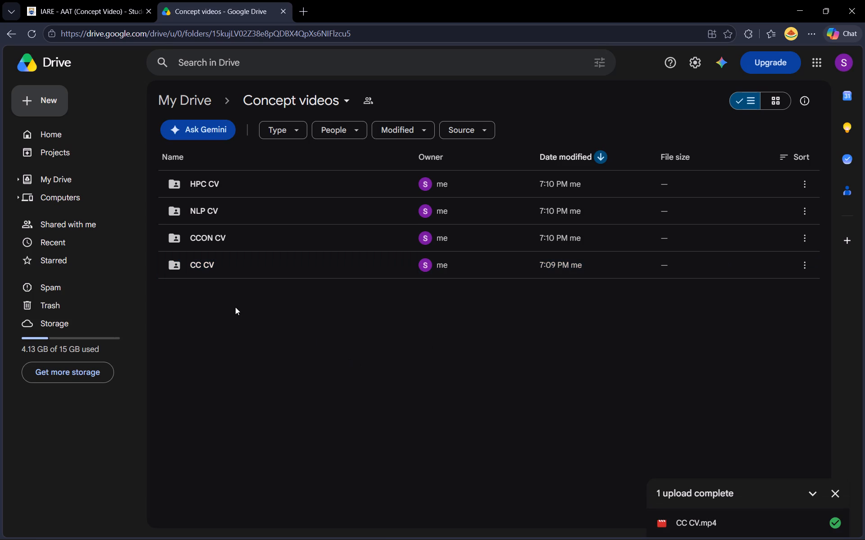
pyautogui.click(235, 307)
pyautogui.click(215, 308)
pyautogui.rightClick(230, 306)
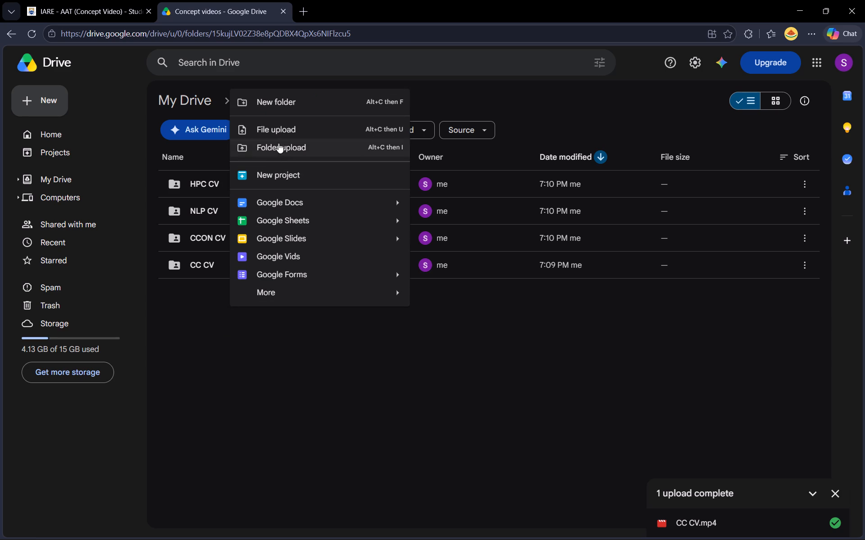
# Create a new folder named IPSC CV inside the Concept videos folder.
pyautogui.click(289, 103)
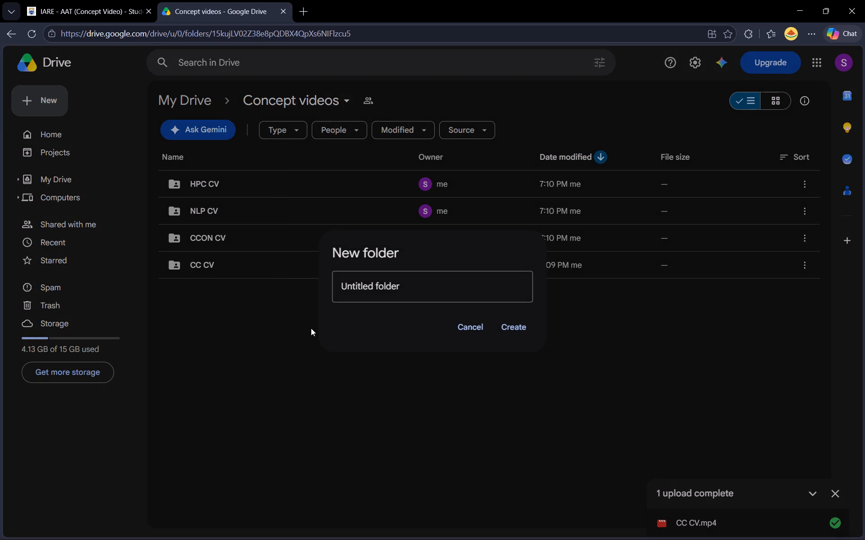
pyautogui.write('IP')
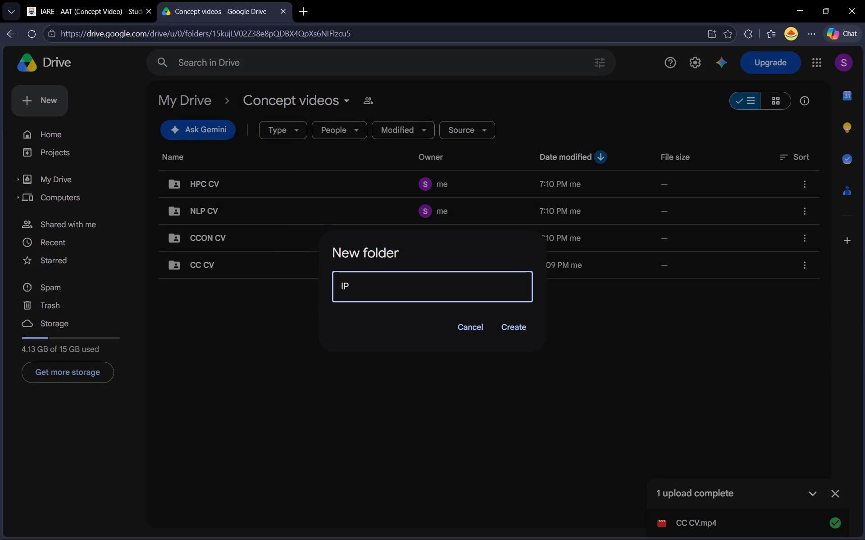
pyautogui.write('SC')
pyautogui.press('space')
pyautogui.write('CV')
pyautogui.press('Return')
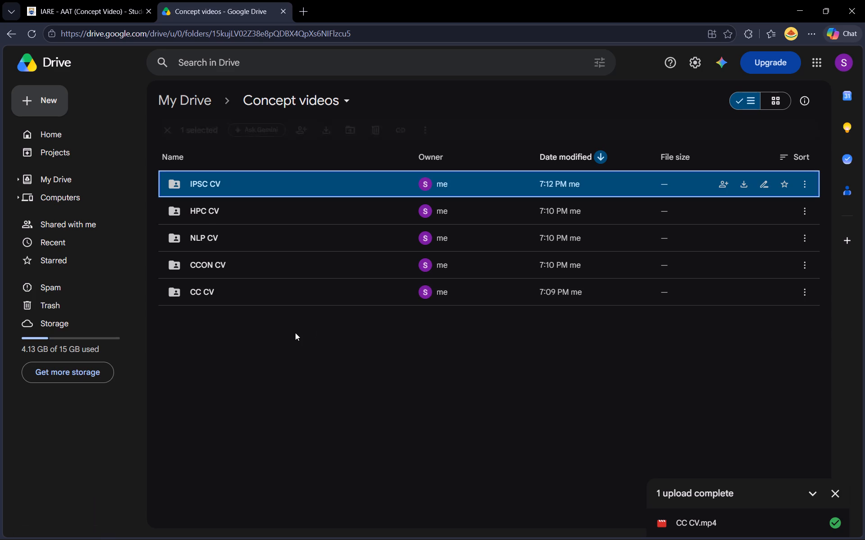
# Recheck the subject list and the submitted Cluster Computing link on the Samvidha portal, close its tab and return to the Concept videos folder.
pyautogui.click(118, 0)
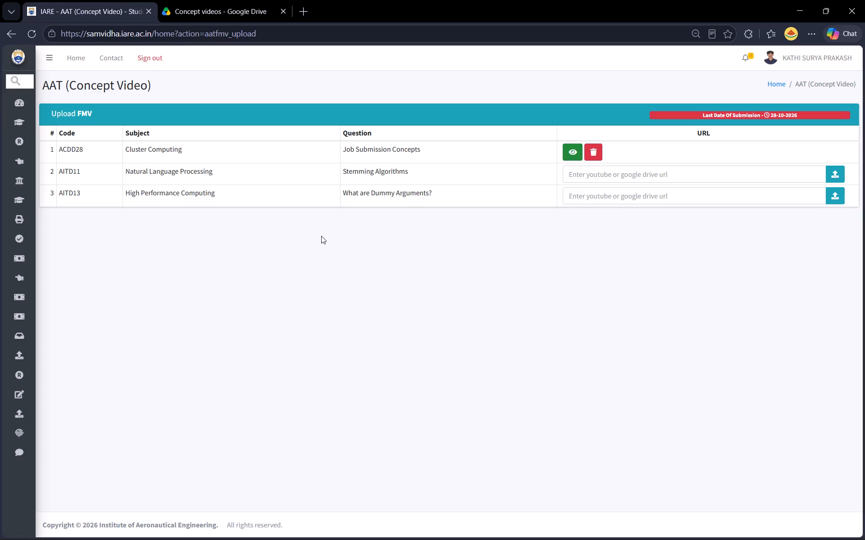
pyautogui.click(253, 19)
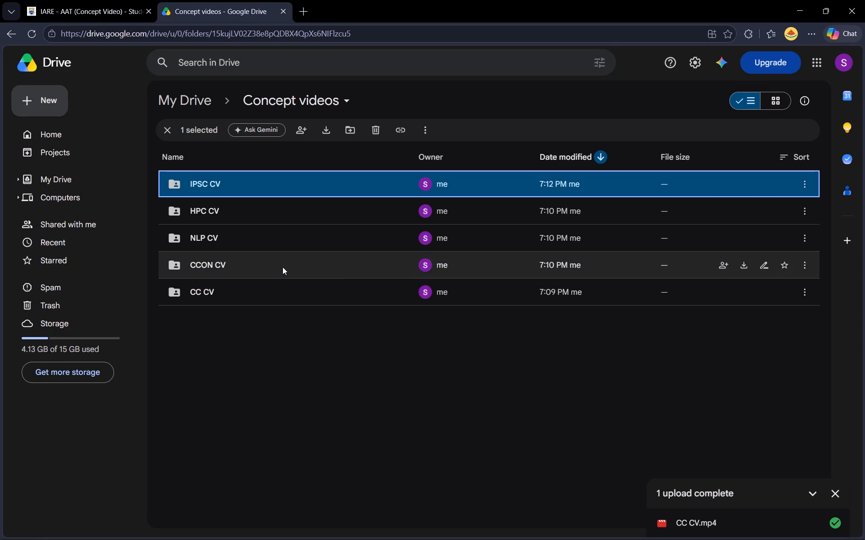
pyautogui.click(118, 0)
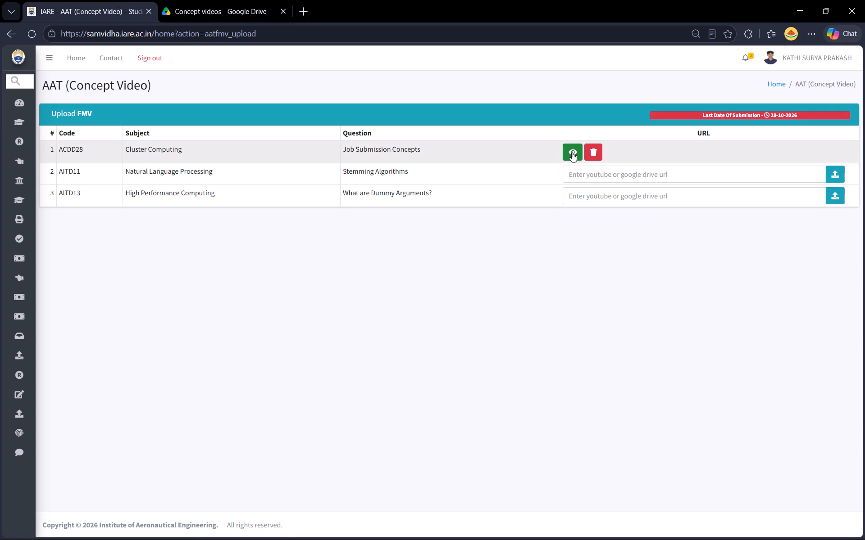
pyautogui.click(572, 152)
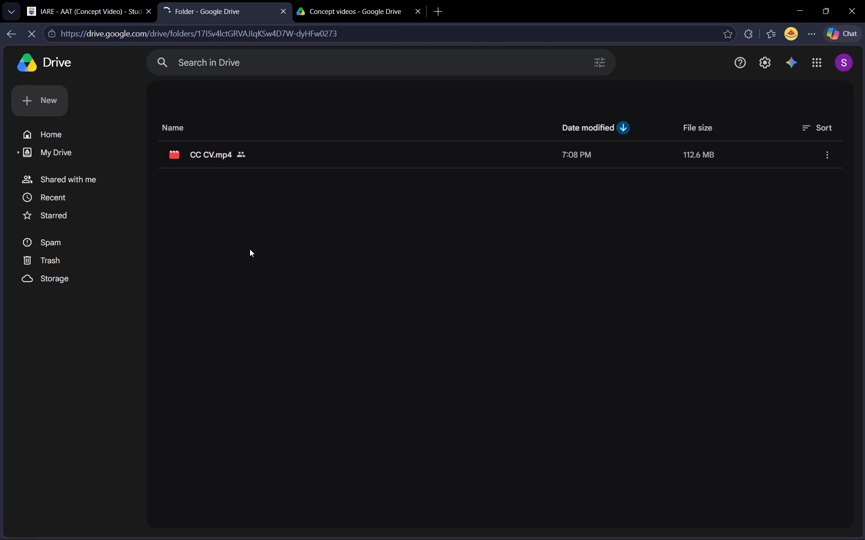
pyautogui.click(282, 9)
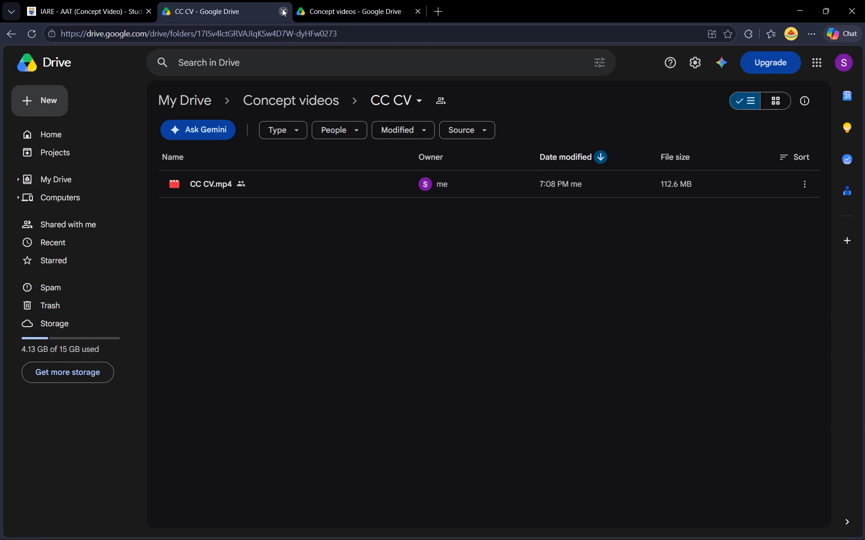
pyautogui.click(216, 5)
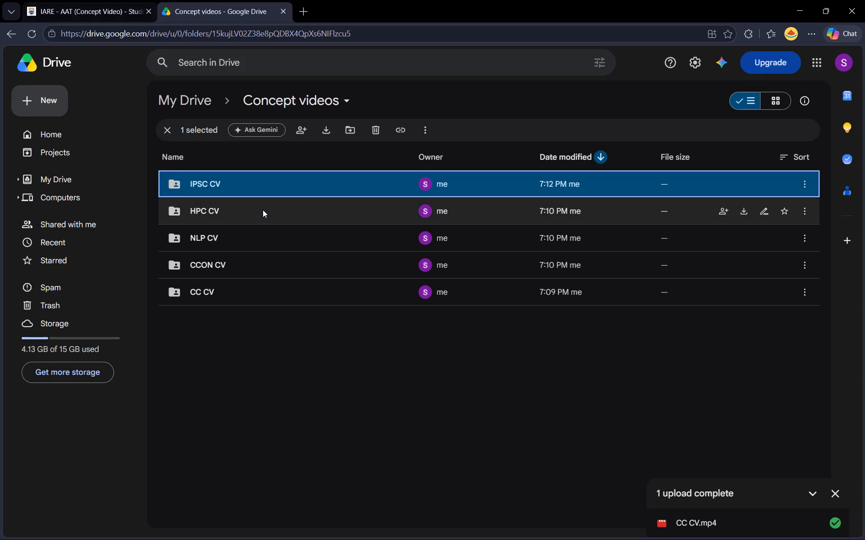
# Copy the share link of the NLP CV folder.
pyautogui.click(274, 234)
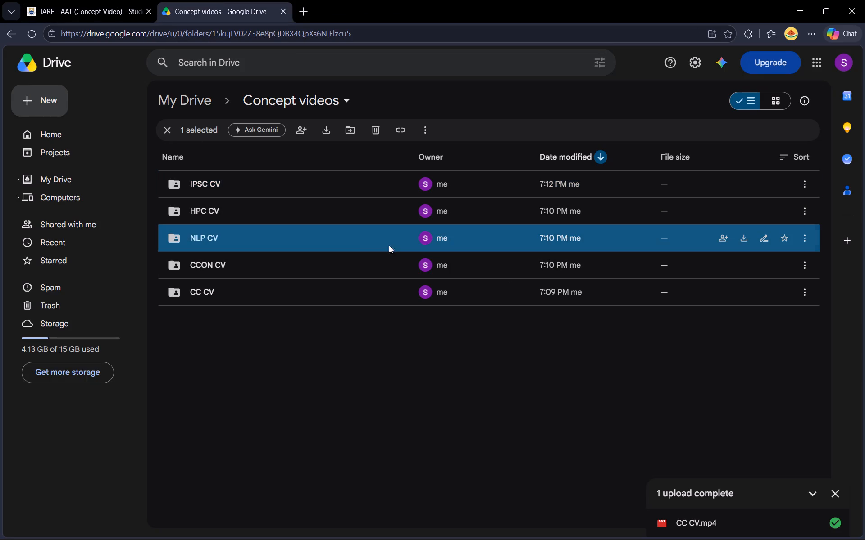
pyautogui.rightClick(372, 245)
pyautogui.click(414, 329)
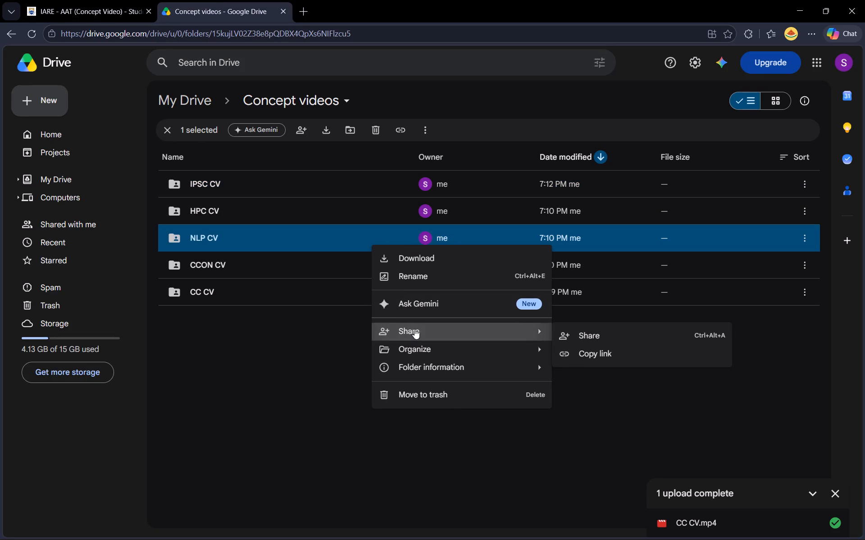
pyautogui.click(565, 333)
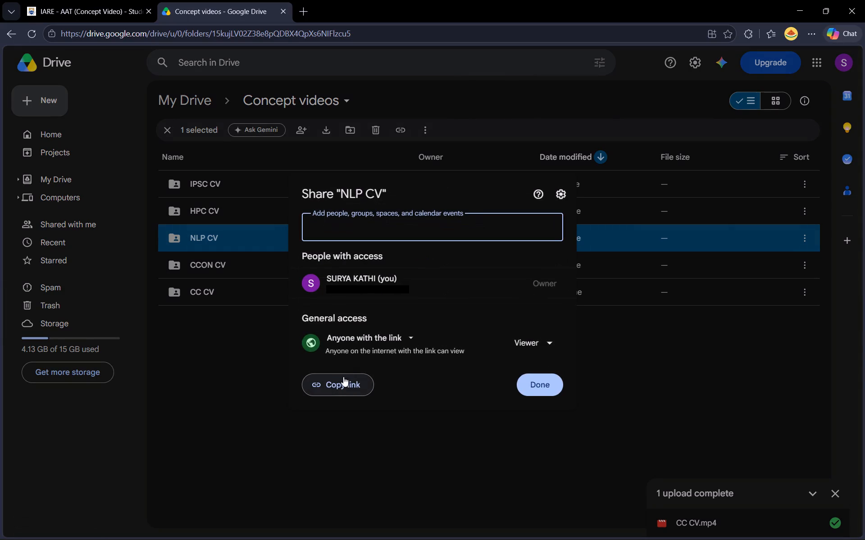
pyautogui.click(343, 382)
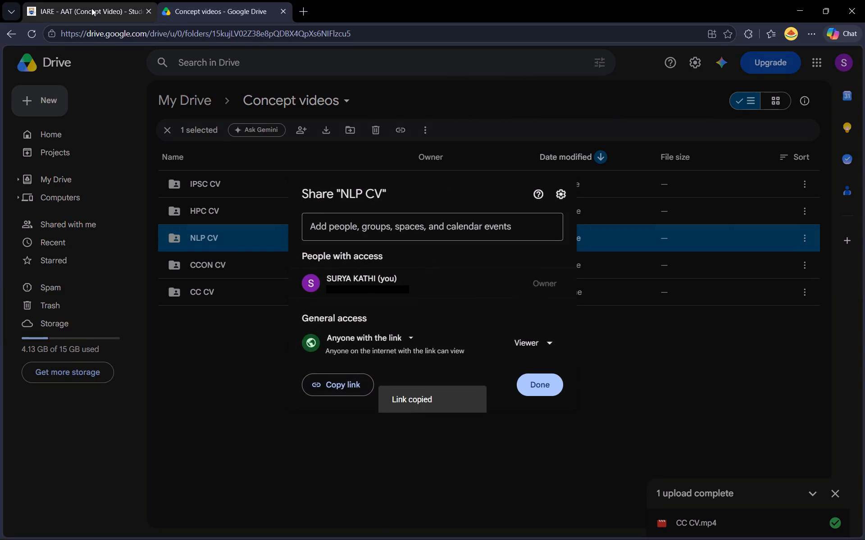
# Submit the copied NLP CV folder link for Natural Language Processing (AITD11) on the Samvidha concept video page.
pyautogui.click(91, 8)
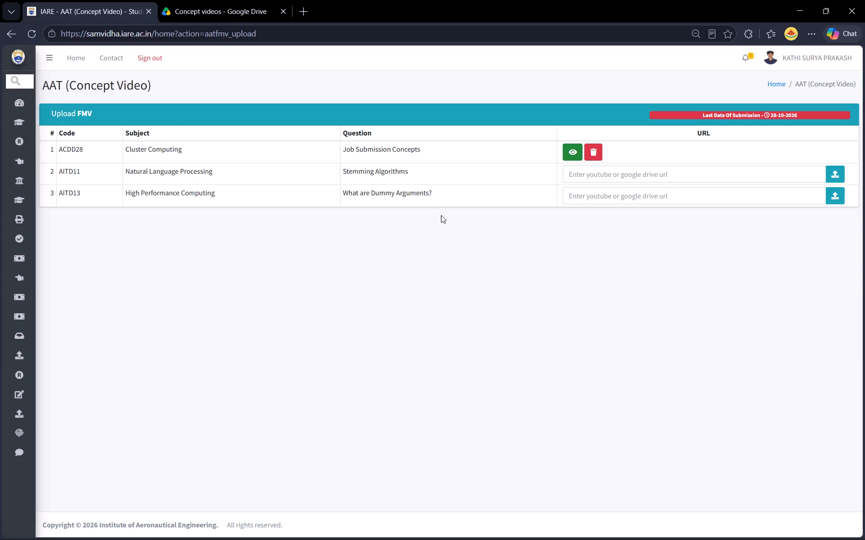
pyautogui.click(583, 172)
pyautogui.hotkey('ctrl', 'v')
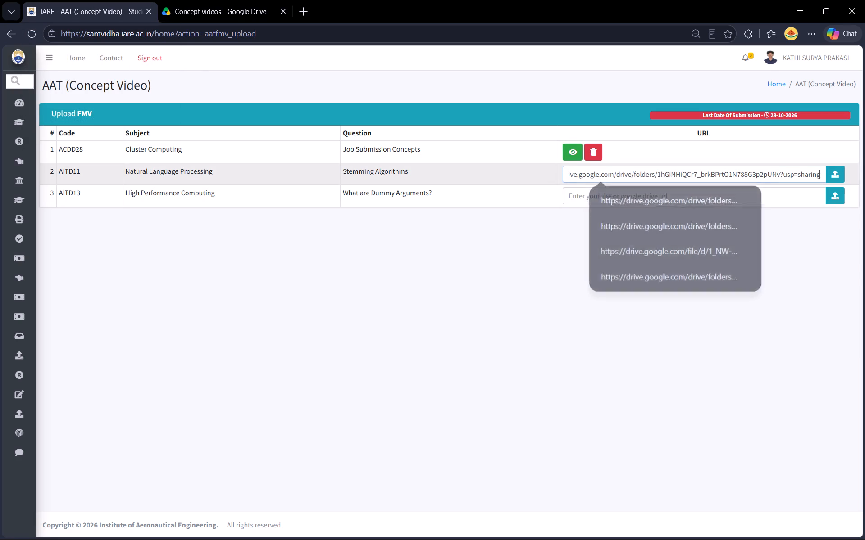
pyautogui.click(843, 177)
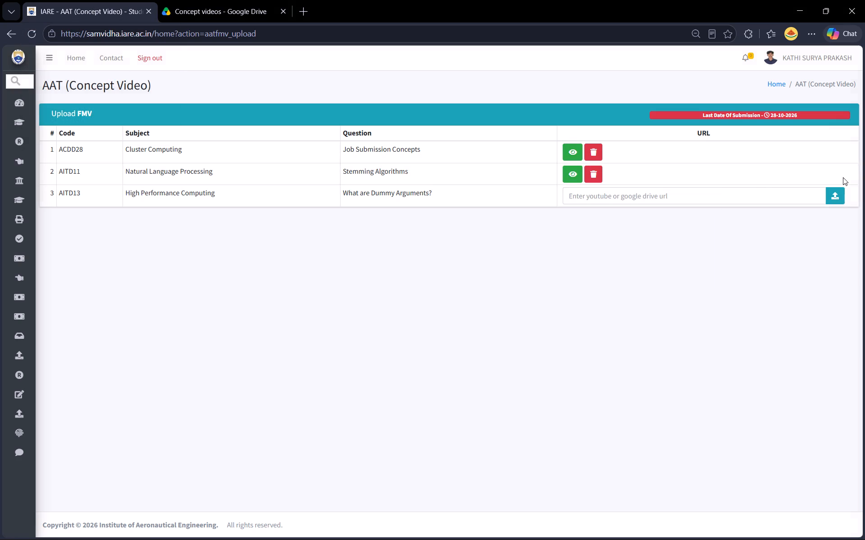
pyautogui.click(438, 337)
# Check the submitted Natural Language Processing link, close its tab and return to the Concept videos folder, closing its sharing dialog.
pyautogui.click(565, 171)
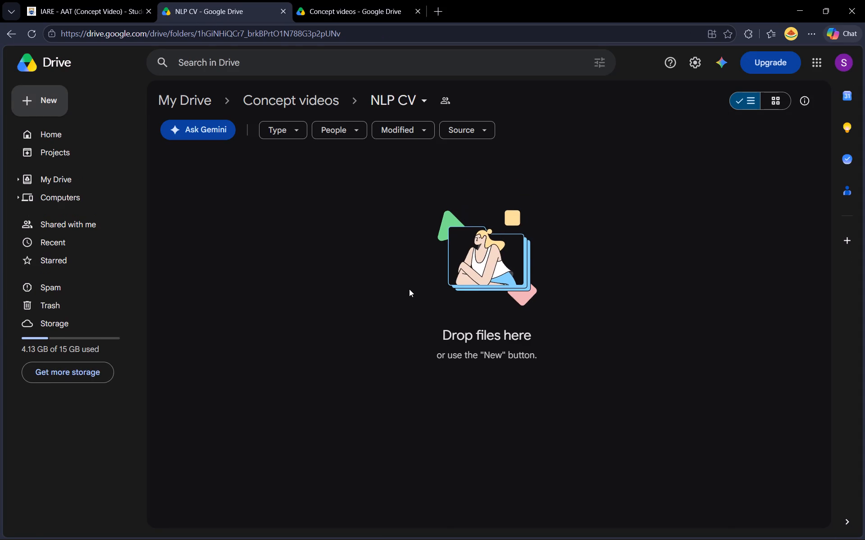
pyautogui.click(282, 10)
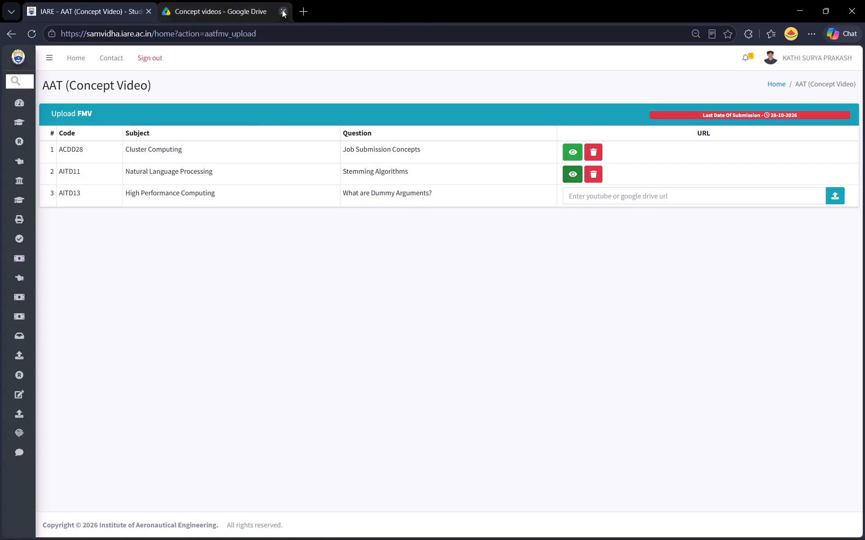
pyautogui.click(242, 0)
pyautogui.click(274, 396)
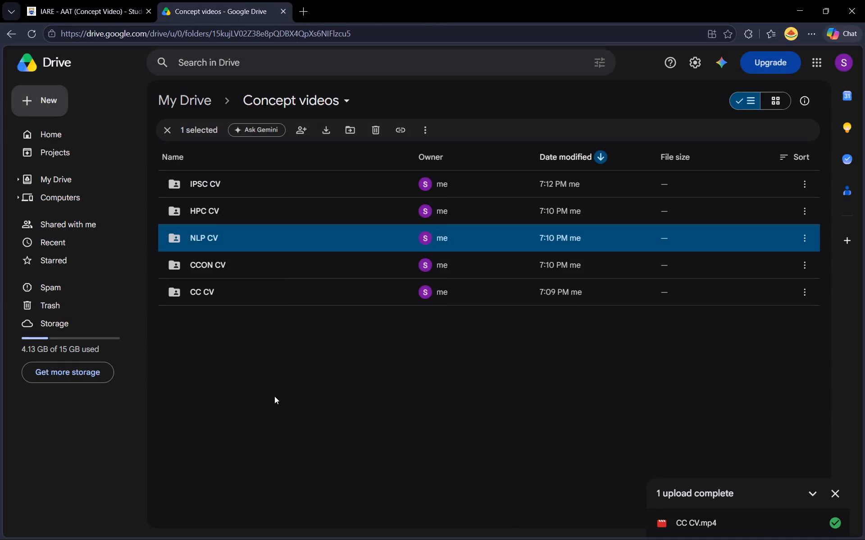
# Copy the share link of the HPC CV folder in Concept videos.
pyautogui.click(73, 0)
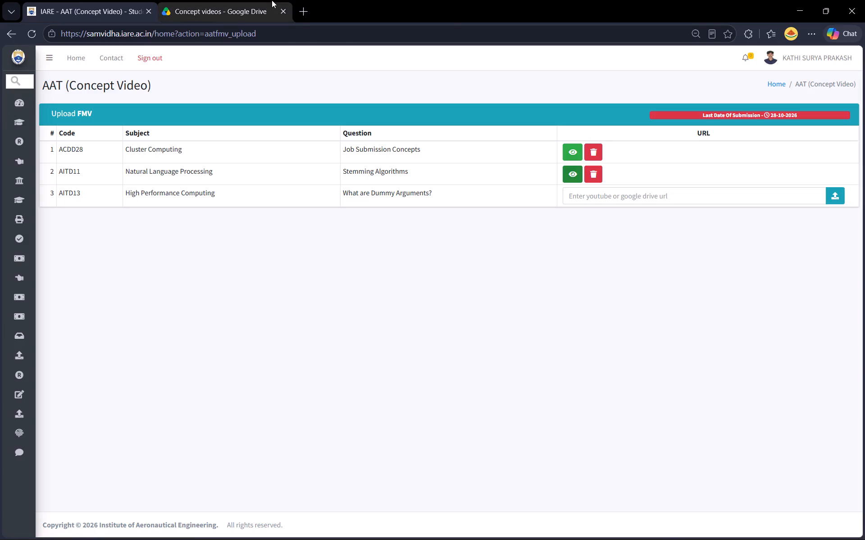
pyautogui.click(272, 0)
pyautogui.click(263, 347)
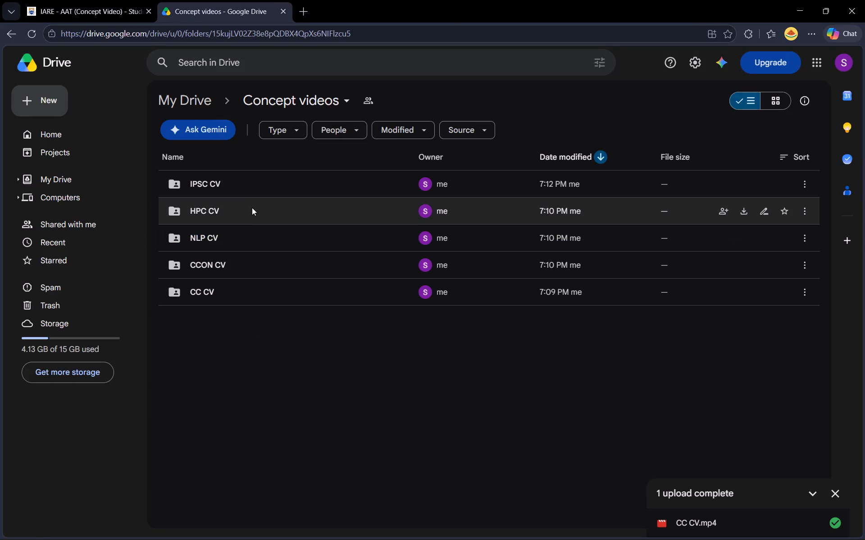
pyautogui.rightClick(251, 208)
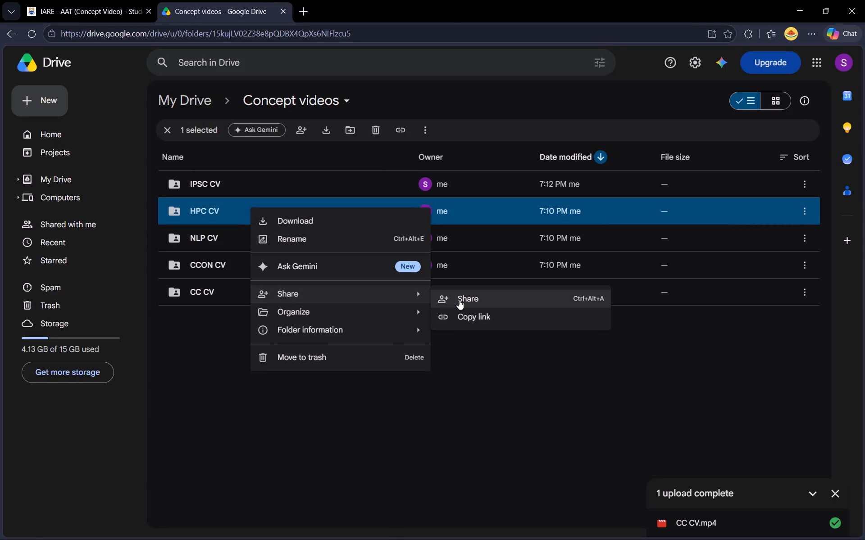
pyautogui.click(461, 300)
pyautogui.click(340, 388)
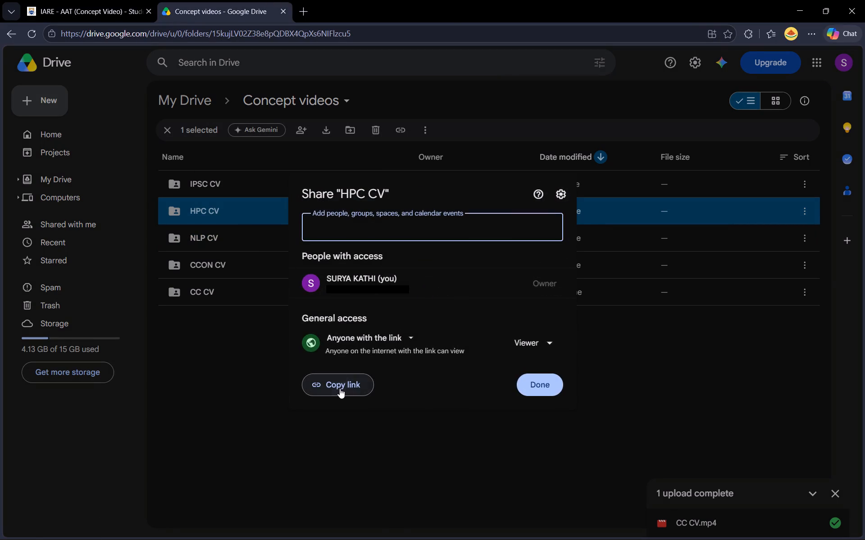
# Submit the copied HPC CV folder link for High Performance Computing (AITD13) on the Samvidha concept video page.
pyautogui.click(53, 0)
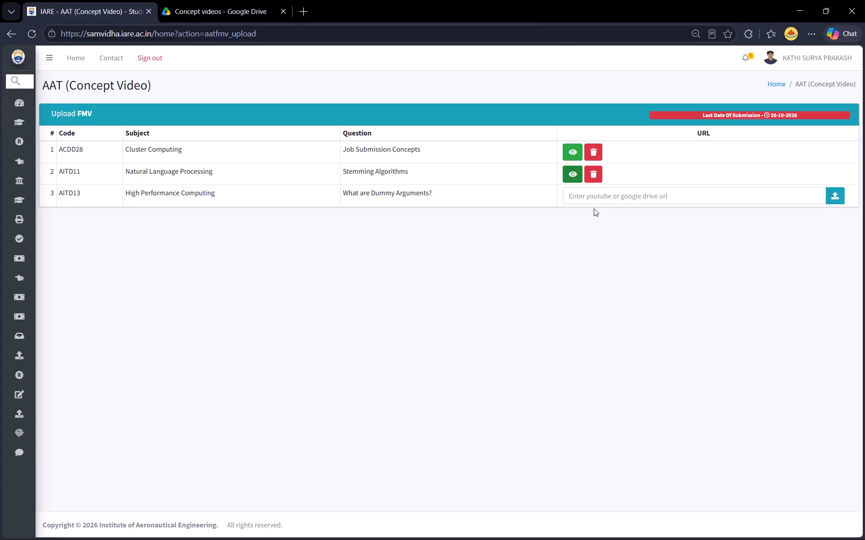
pyautogui.click(600, 201)
pyautogui.hotkey('ctrl', 'v')
pyautogui.press('Return')
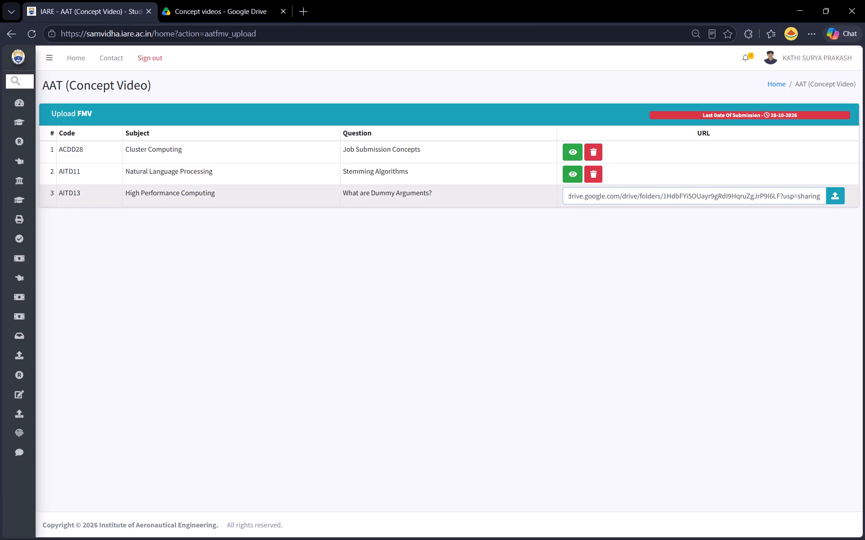
pyautogui.press('Return')
pyautogui.click(833, 197)
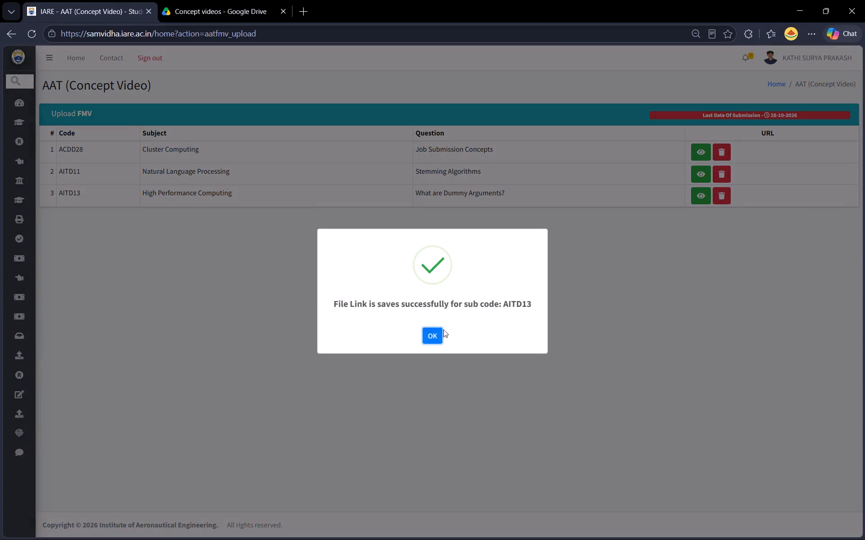
pyautogui.click(434, 335)
# Check the submitted High Performance Computing link, close its tab and return to the Samvidha concept video page.
pyautogui.click(698, 200)
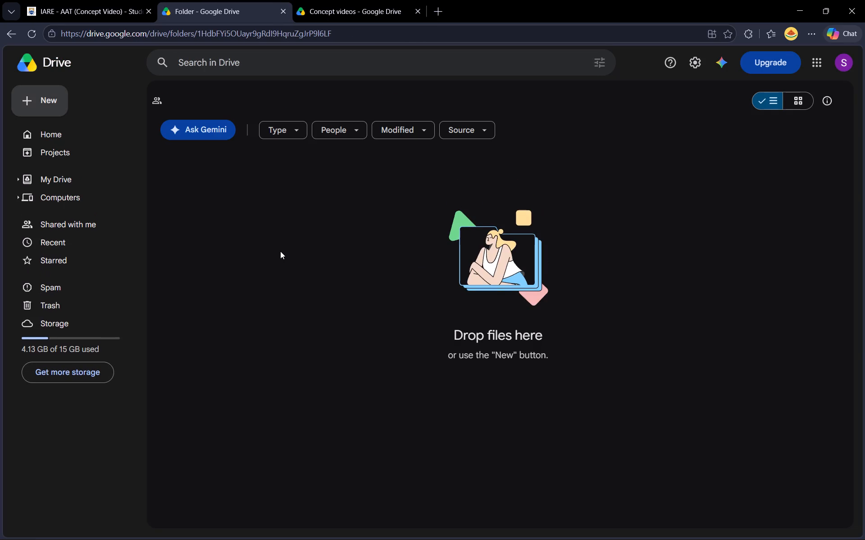
pyautogui.click(281, 9)
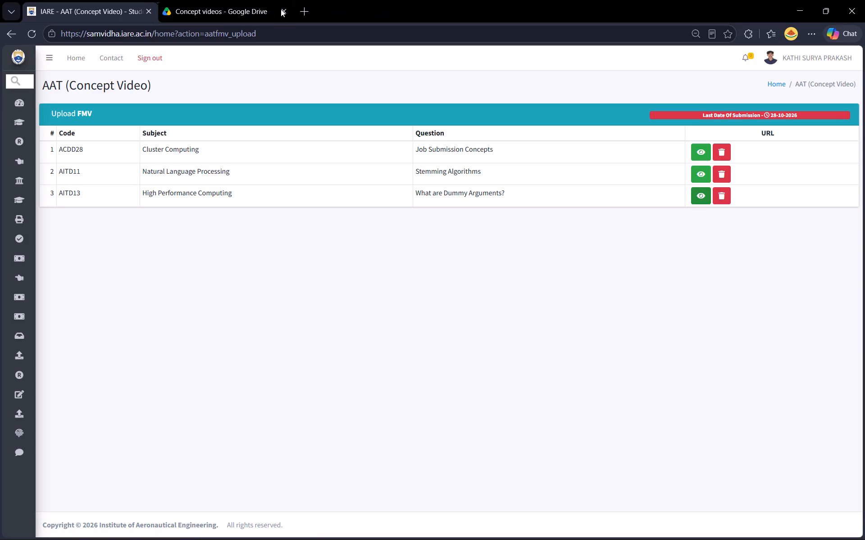
pyautogui.click(243, 9)
pyautogui.click(96, 0)
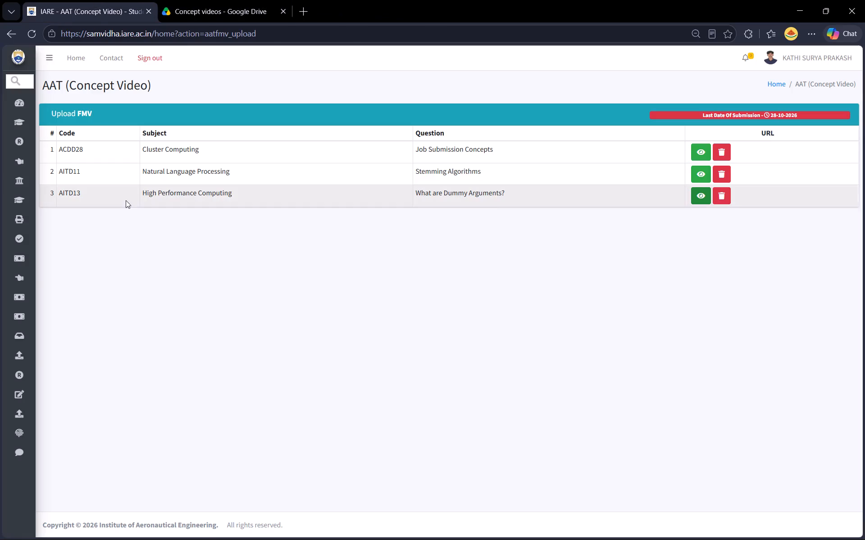
# Open the AAT-II uploads page and retrieve the assigned questions for Intelligent Cyber Physical Systems (AITD19) and Compiler Construction (ACSD46).
pyautogui.click(48, 415)
pyautogui.scroll(-5, 48, 415)
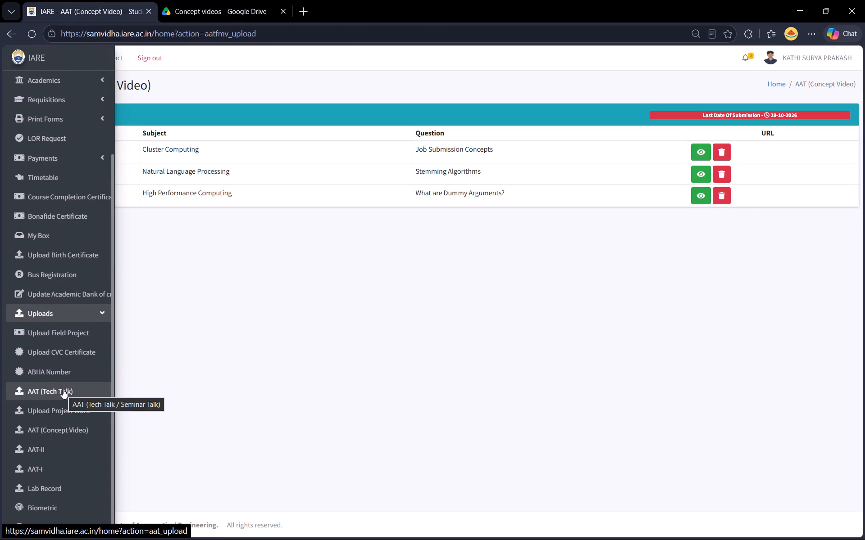
pyautogui.click(59, 445)
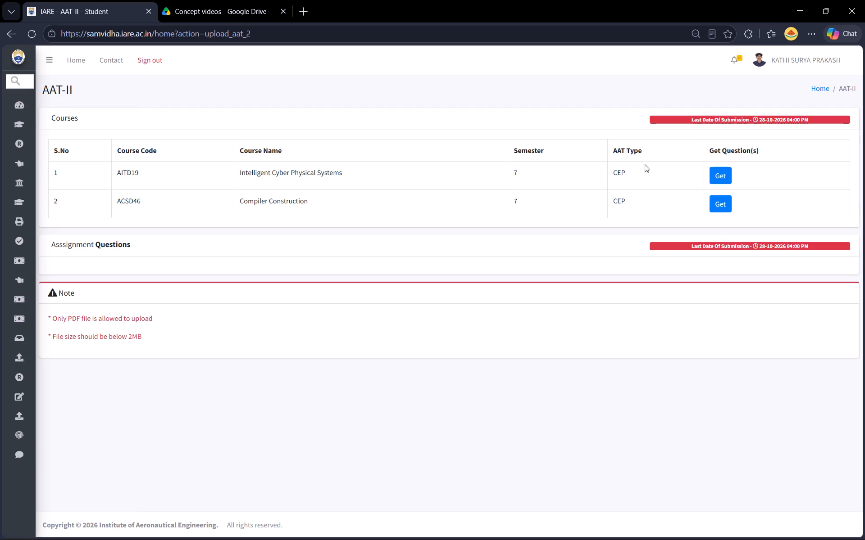
pyautogui.click(719, 178)
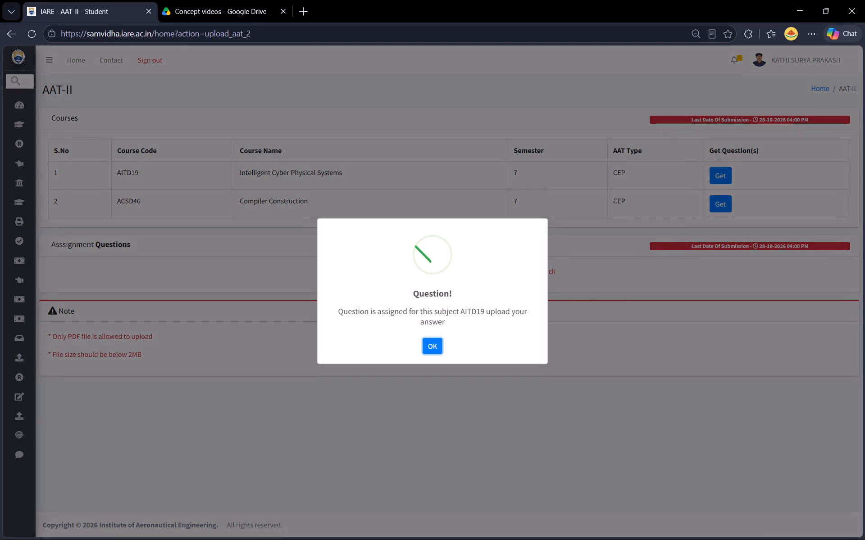
pyautogui.click(438, 340)
pyautogui.click(721, 201)
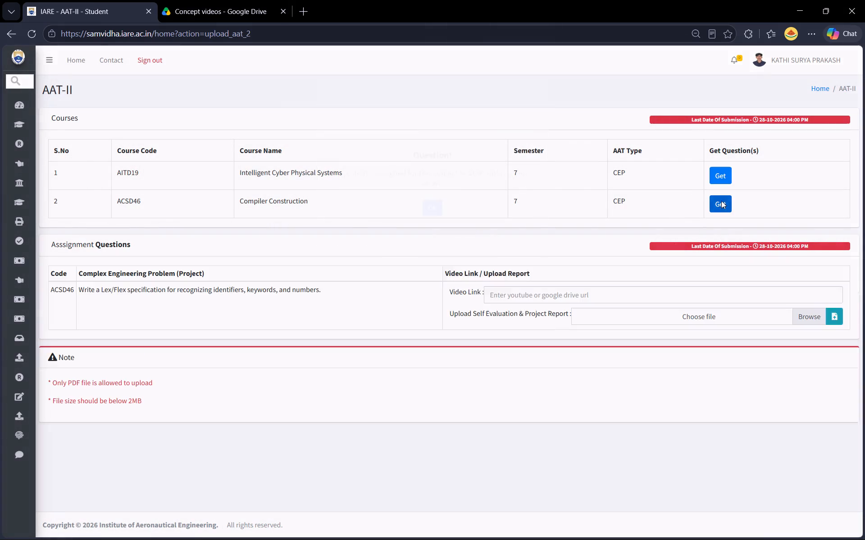
pyautogui.click(434, 348)
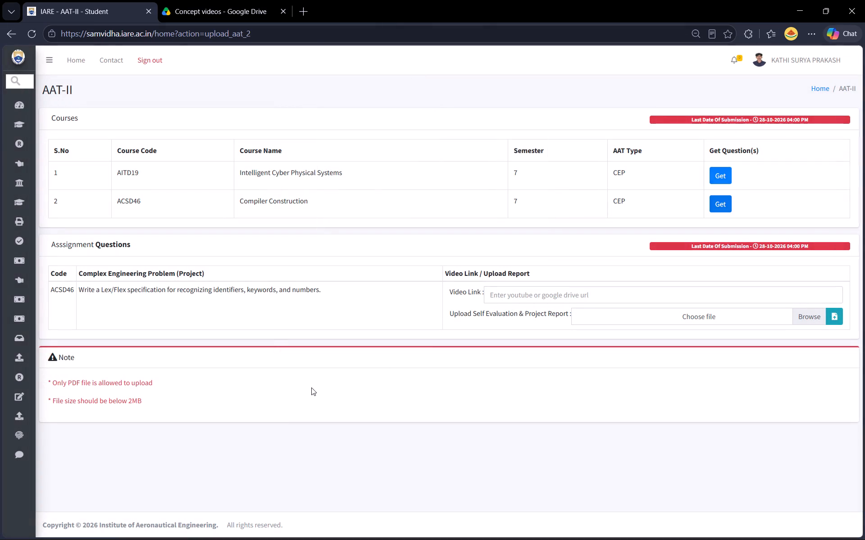
# Open the AAT-I uploads page and request the questions for each of the five listed courses.
pyautogui.click(49, 418)
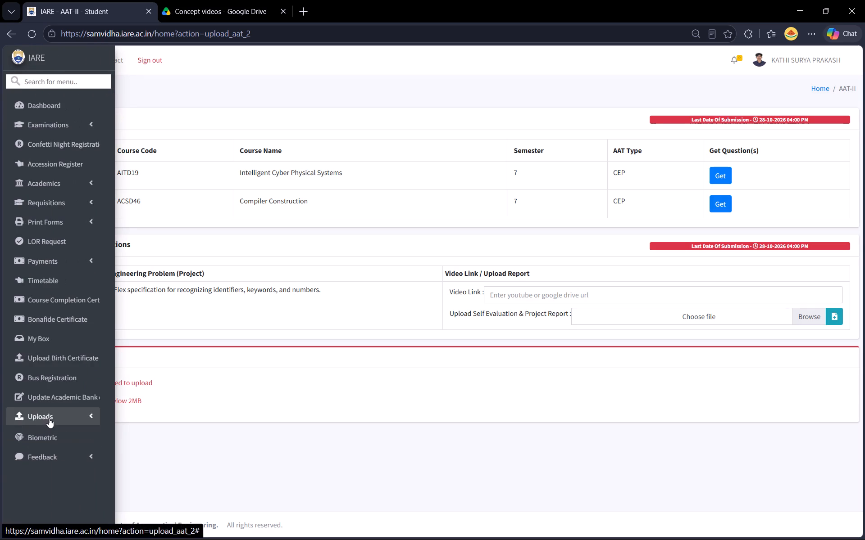
pyautogui.scroll(-5, 49, 418)
pyautogui.click(51, 461)
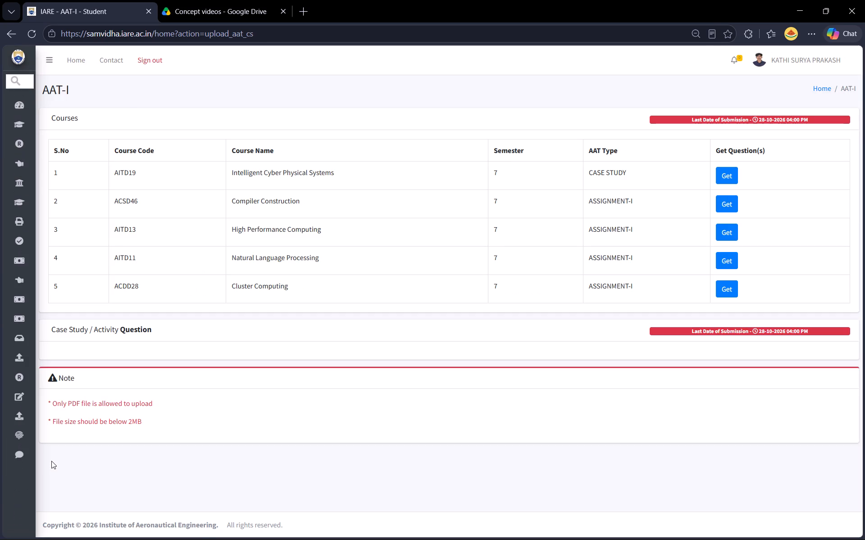
pyautogui.click(718, 172)
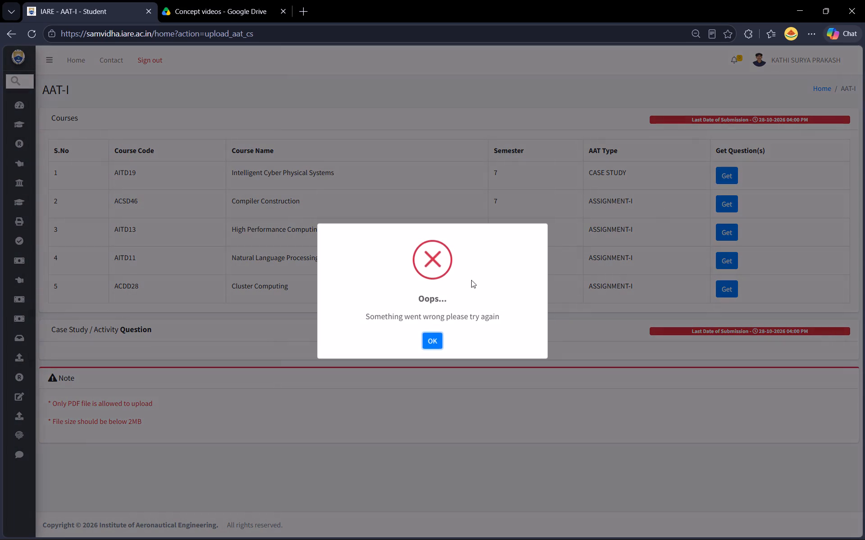
pyautogui.click(436, 342)
pyautogui.click(719, 199)
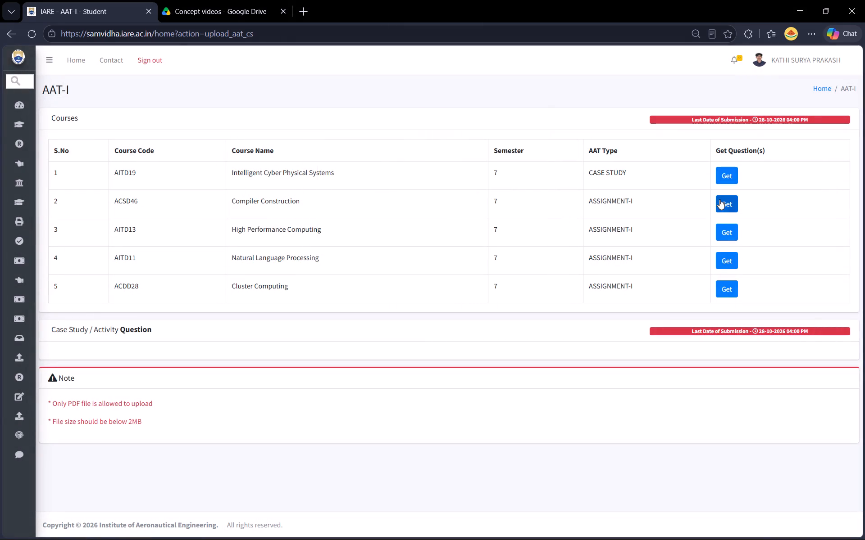
pyautogui.click(427, 349)
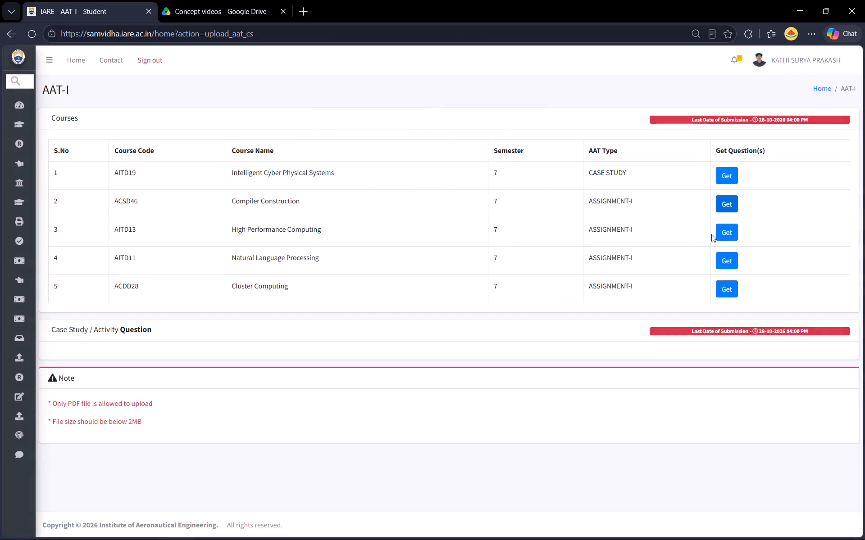
pyautogui.click(719, 232)
pyautogui.click(431, 347)
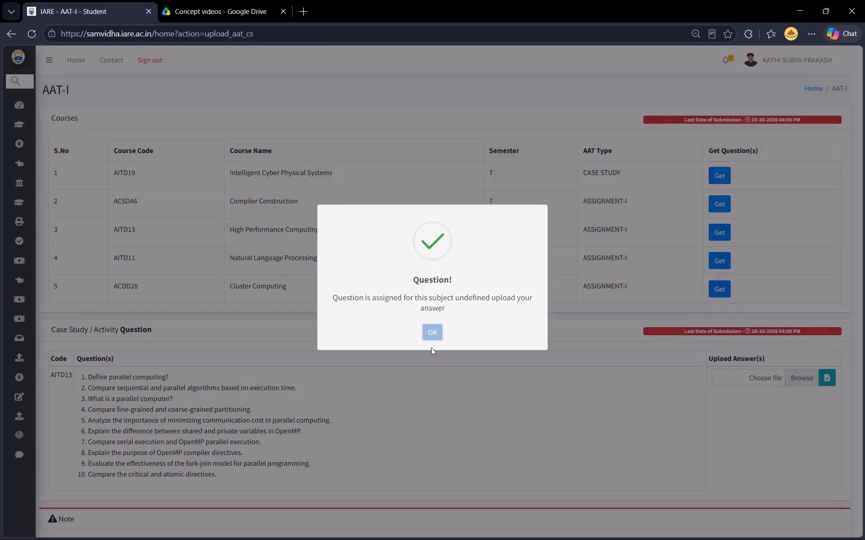
pyautogui.click(717, 288)
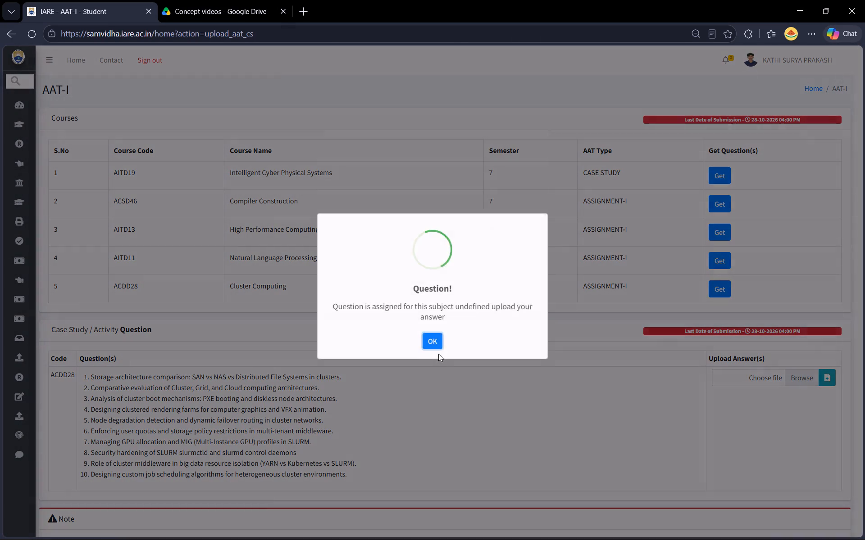
pyautogui.click(431, 352)
pyautogui.click(711, 261)
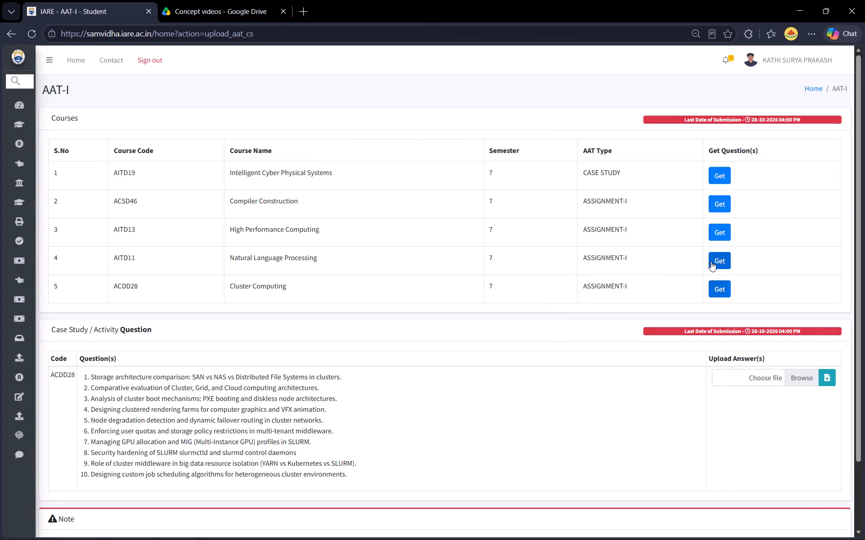
pyautogui.click(430, 339)
pyautogui.scroll(1, 288, 318)
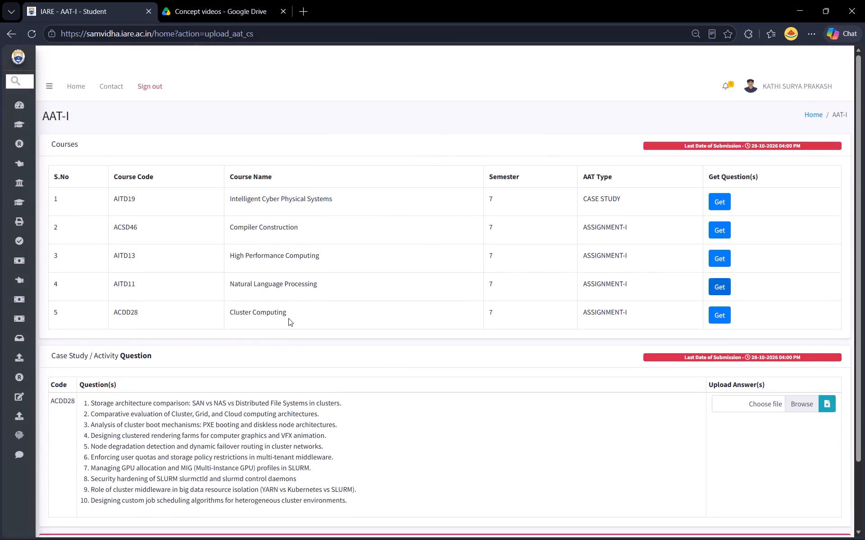
# Close the Samvidha portal tab and dismiss the HPC CV sharing dialog in Google Drive.
pyautogui.click(52, 405)
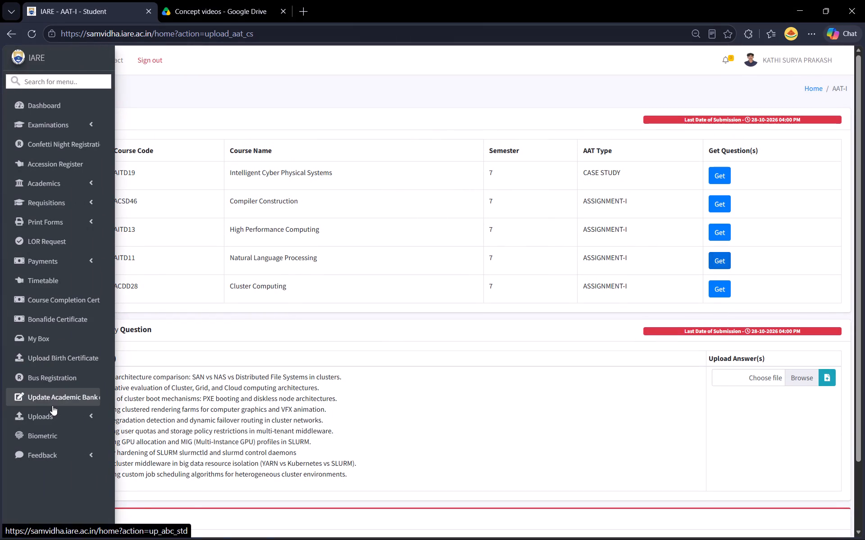
pyautogui.click(146, 7)
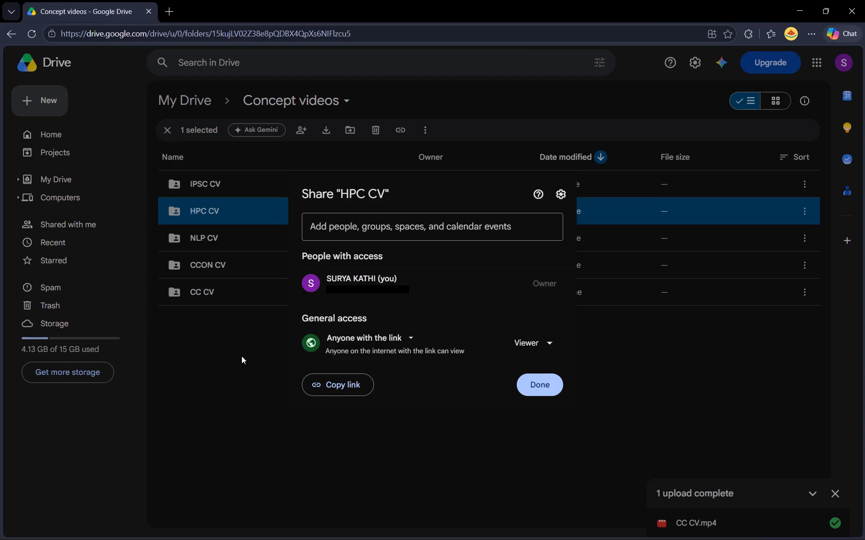
pyautogui.click(241, 356)
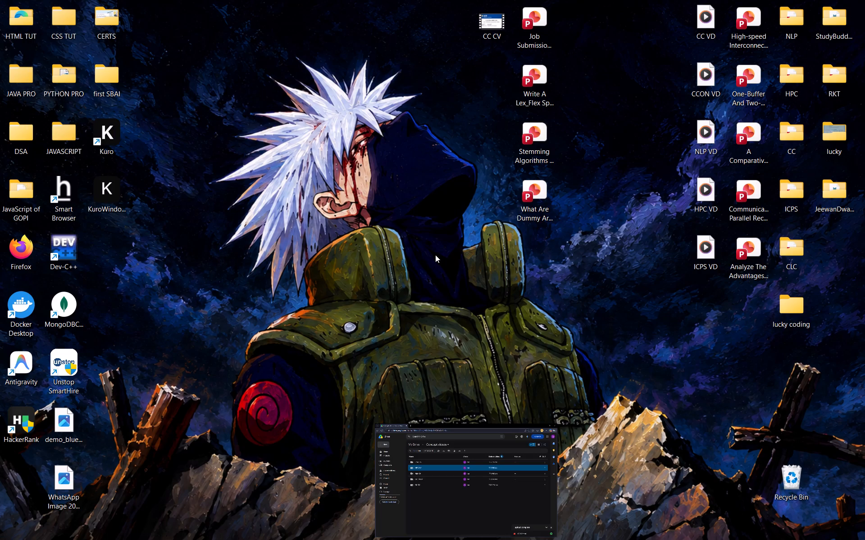
# Copy the title slide of the One-Buffer And Two-Buffer Input Schemes presentation into the Lex/Flex Specification presentation after its first slide.
pyautogui.doubleClick(524, 79)
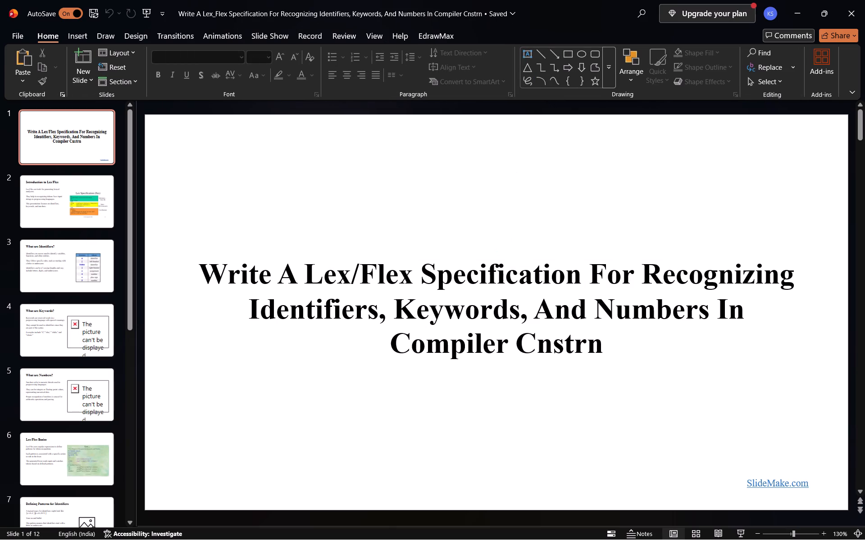
pyautogui.click(791, 7)
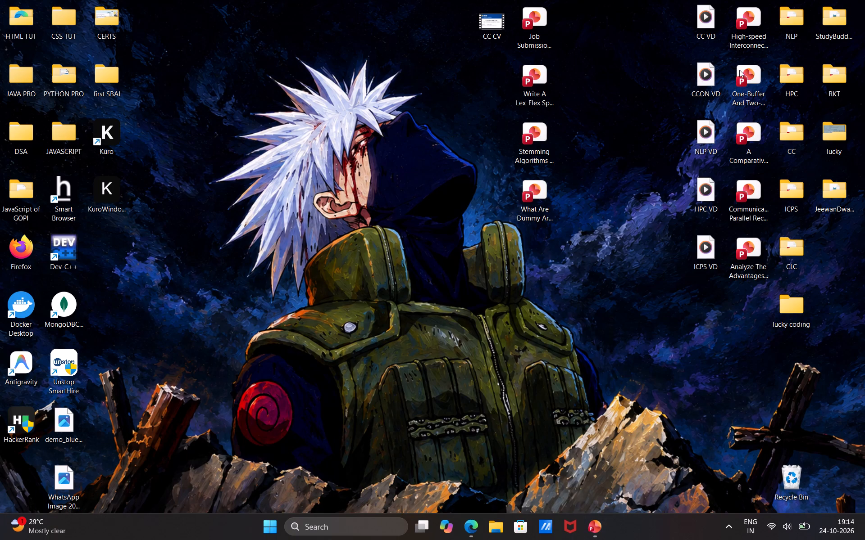
pyautogui.doubleClick(749, 68)
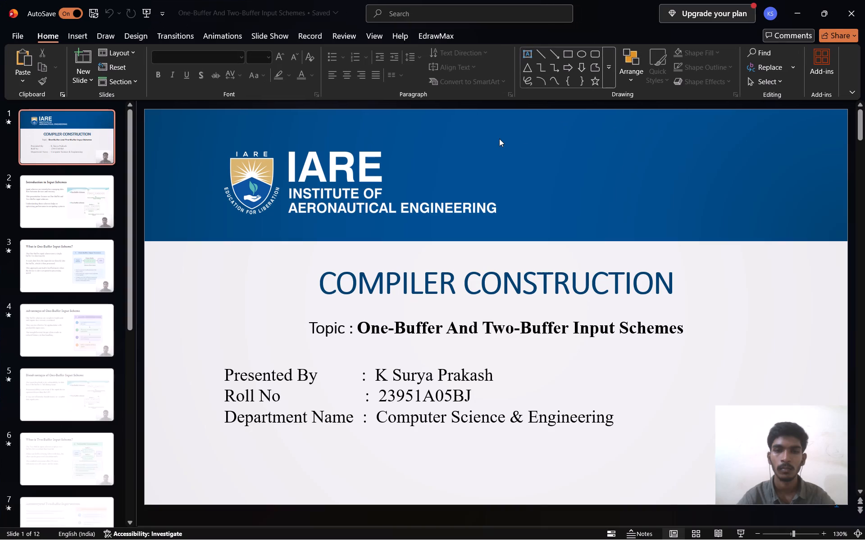
pyautogui.click(42, 139)
pyautogui.rightClick(42, 139)
pyautogui.click(73, 175)
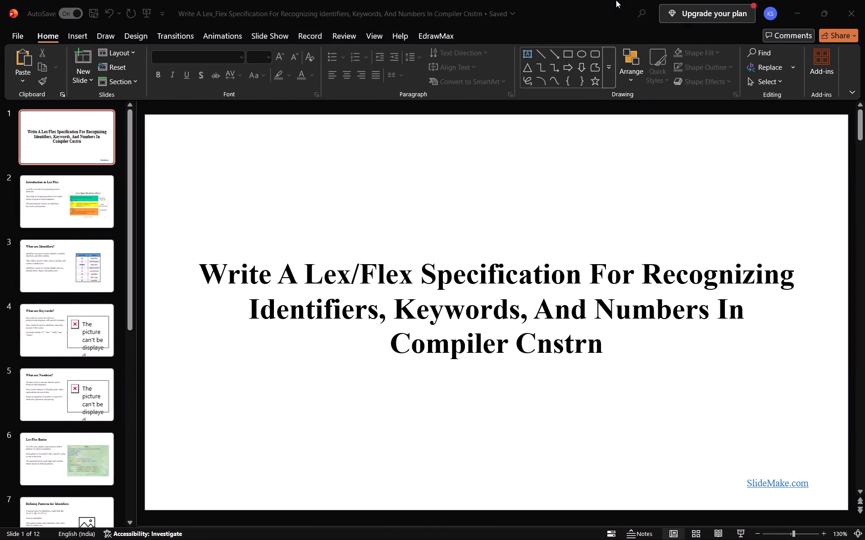
pyautogui.click(85, 172)
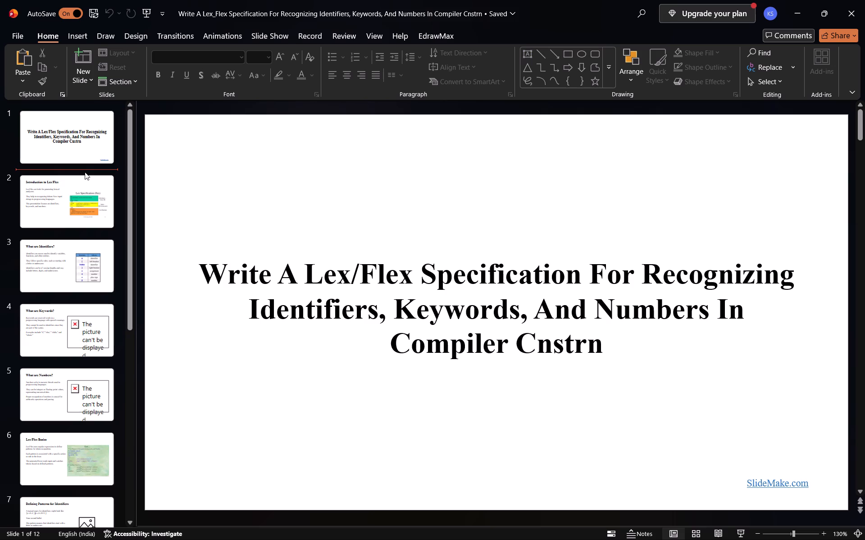
pyautogui.hotkey('ctrl', 'v')
# Copy the whole title text from the plain first slide of the Lex/Flex presentation.
pyautogui.click(96, 139)
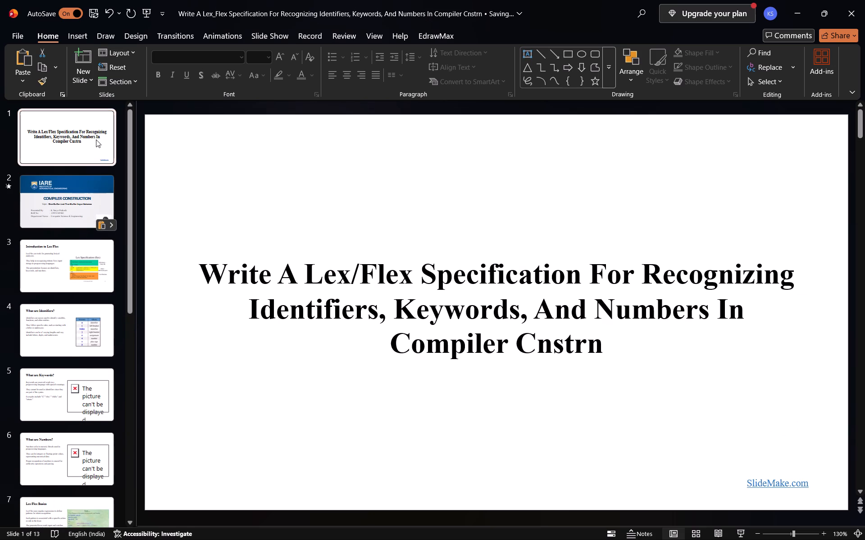
pyautogui.click(82, 137)
pyautogui.click(344, 268)
pyautogui.hotkey('ctrl', 'a')
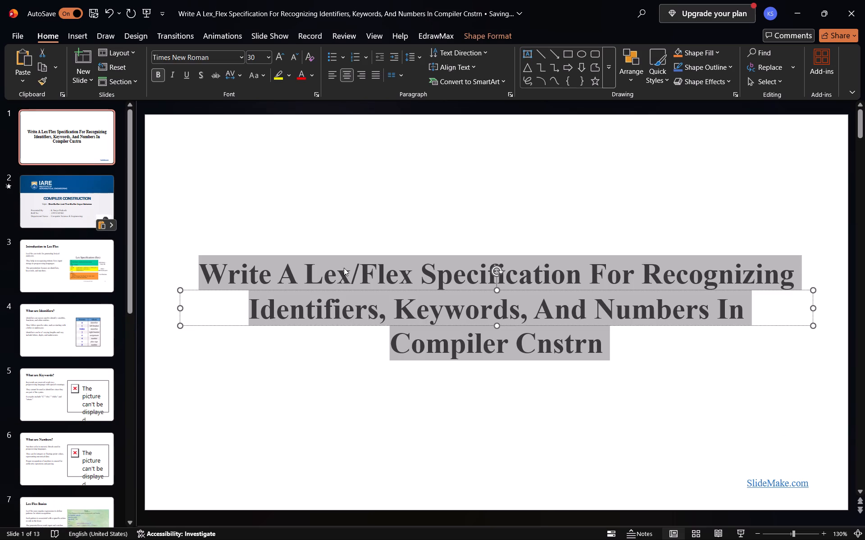
pyautogui.hotkey('ctrl', 'c')
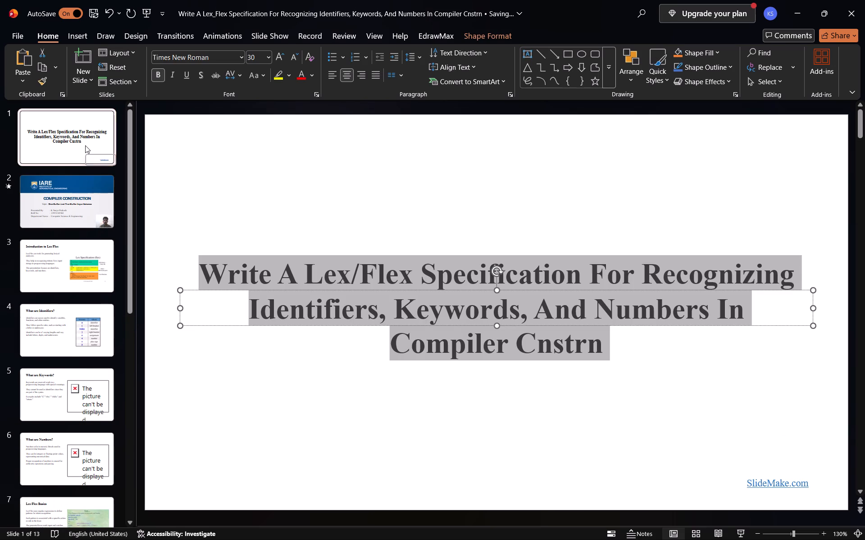
# Delete the plain first slide so the IARE Compiler Construction slide opens the Lex/Flex presentation.
pyautogui.press('Delete')
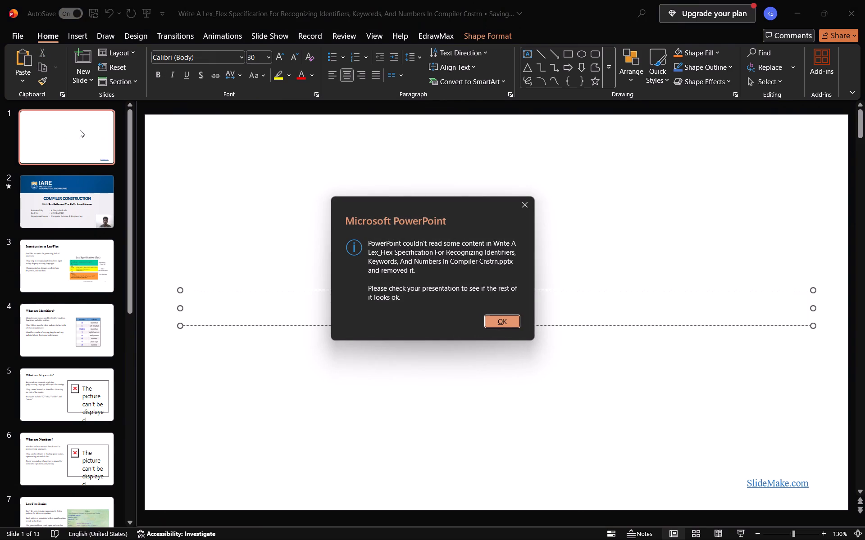
pyautogui.click(80, 130)
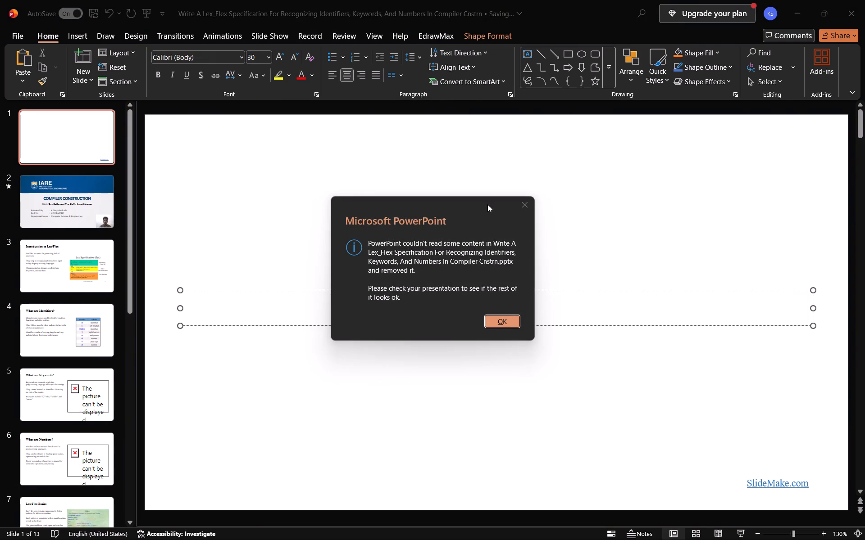
pyautogui.click(522, 204)
pyautogui.click(73, 121)
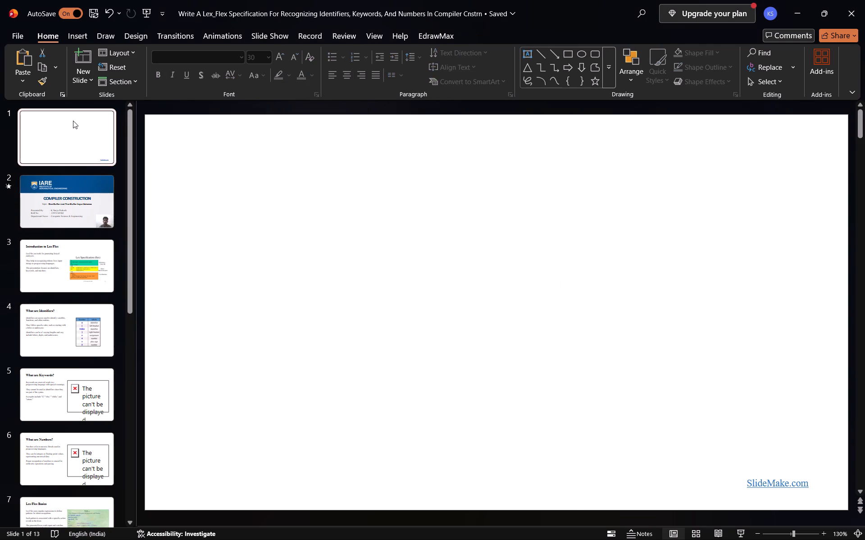
pyautogui.press('Delete')
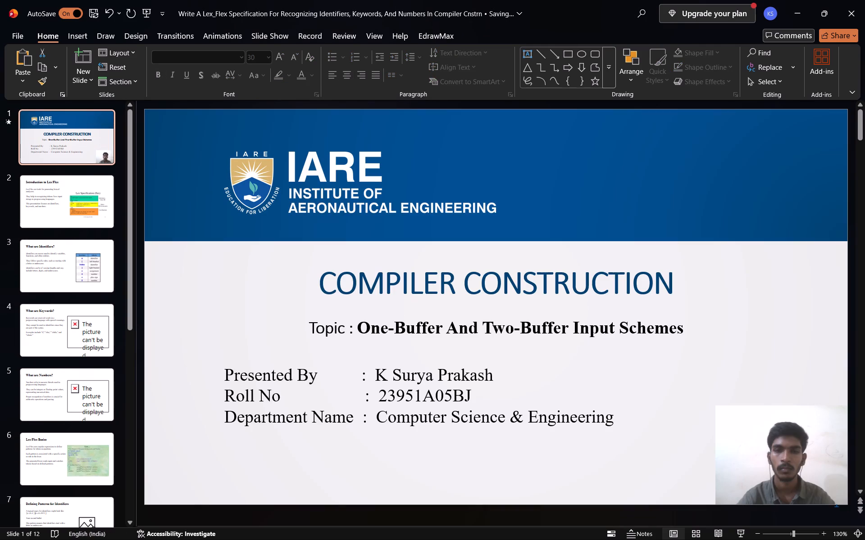
# Replace the topic text on the Compiler Construction title slide with the copied Lex/Flex specification title.
pyautogui.click(368, 330)
pyautogui.click(362, 328)
pyautogui.moveTo(362, 328); pyautogui.dragTo(609, 335)
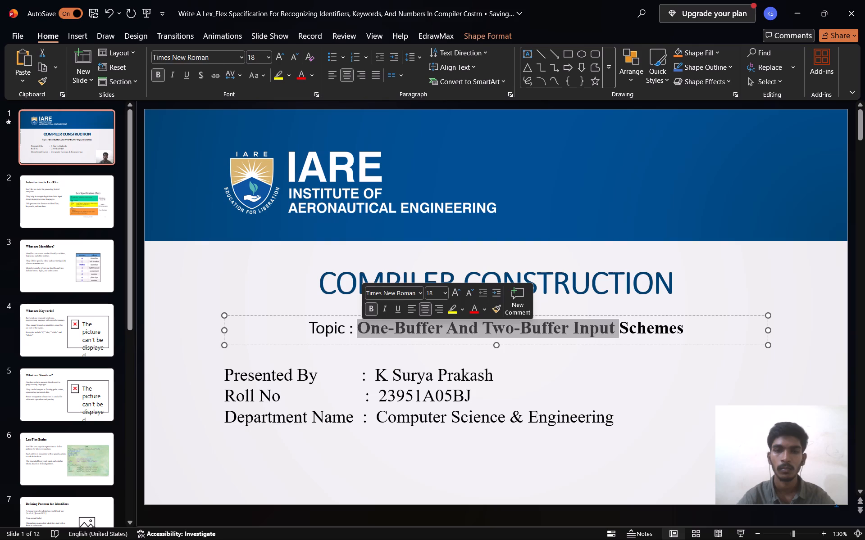
pyautogui.moveTo(609, 335); pyautogui.dragTo(680, 336)
pyautogui.hotkey('ctrl', 'v')
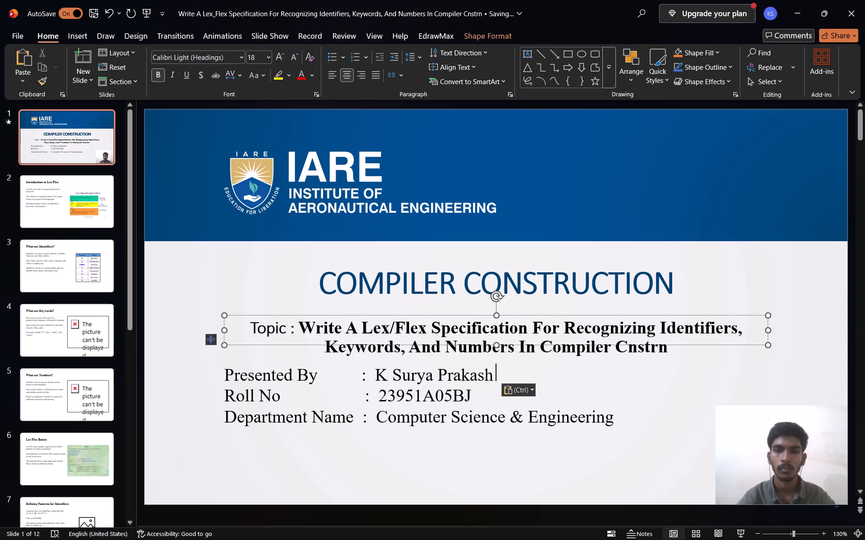
pyautogui.click(490, 491)
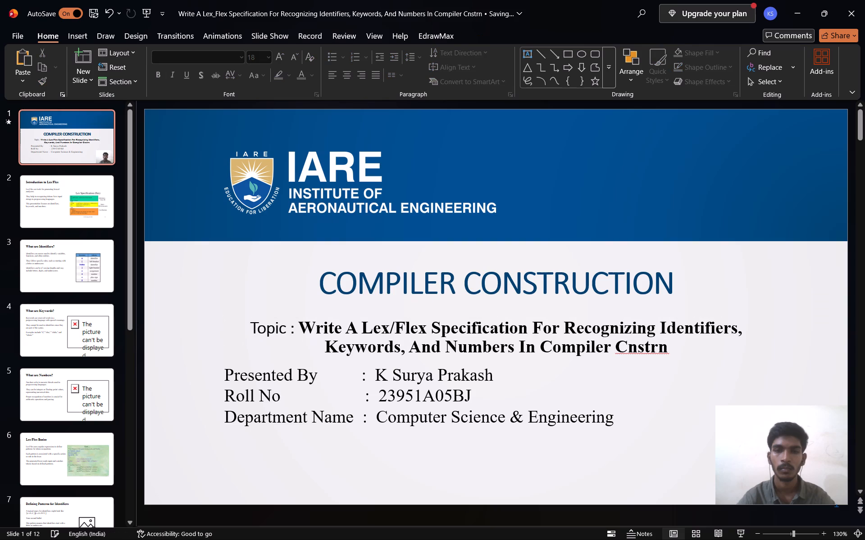
# Remove the empty line after the topic text on the Compiler Construction title slide.
pyautogui.click(506, 369)
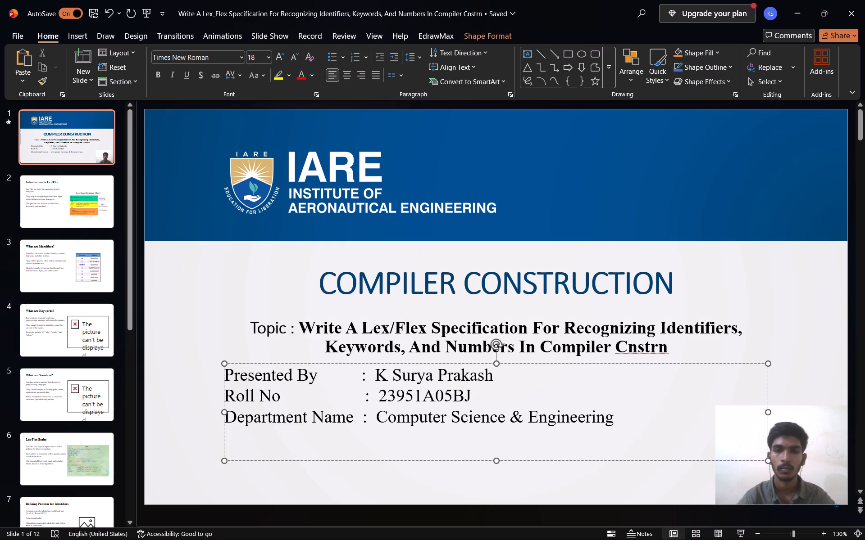
pyautogui.click(506, 355)
pyautogui.click(507, 359)
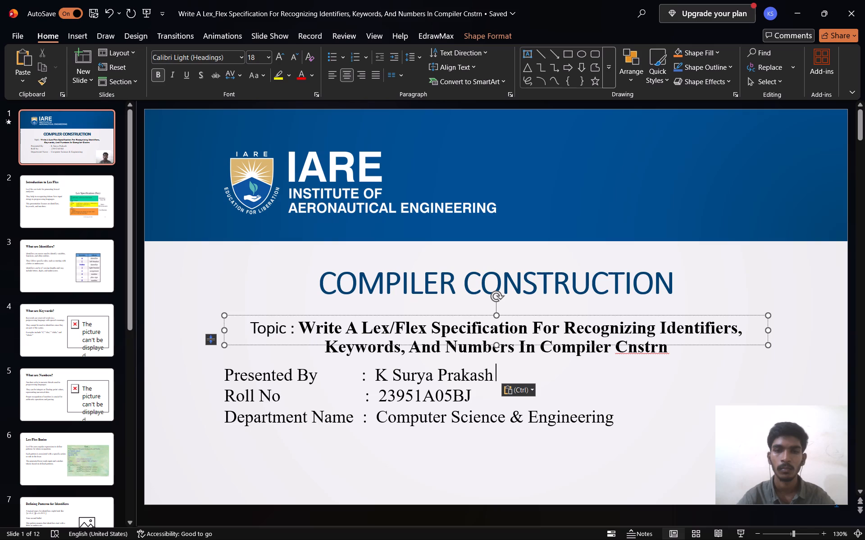
pyautogui.click(676, 346)
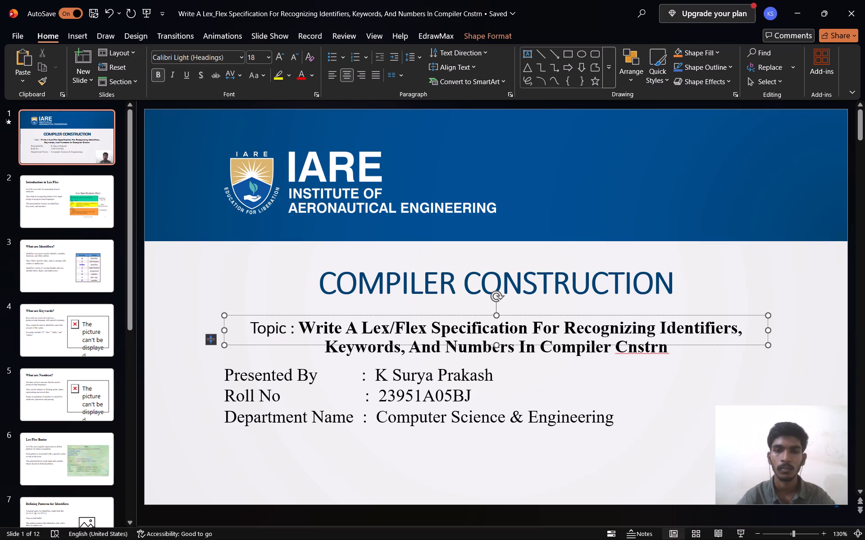
pyautogui.click(508, 358)
pyautogui.press('BackSpace')
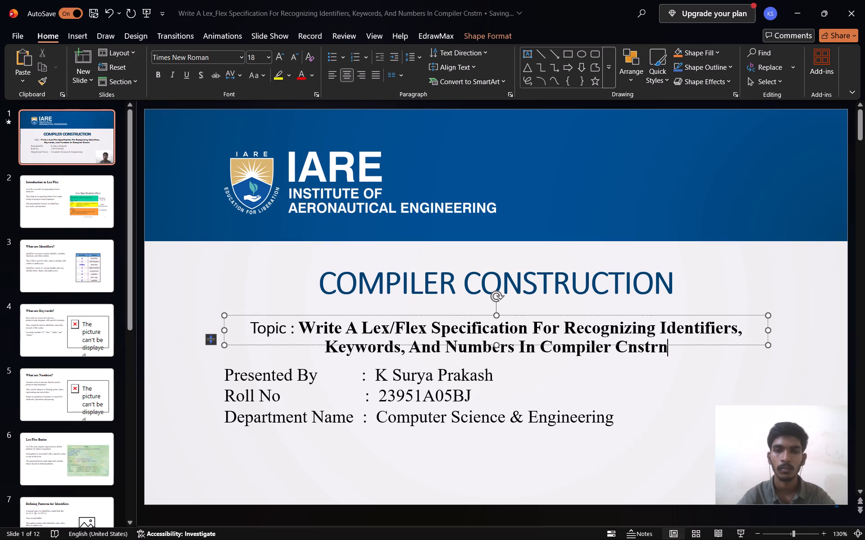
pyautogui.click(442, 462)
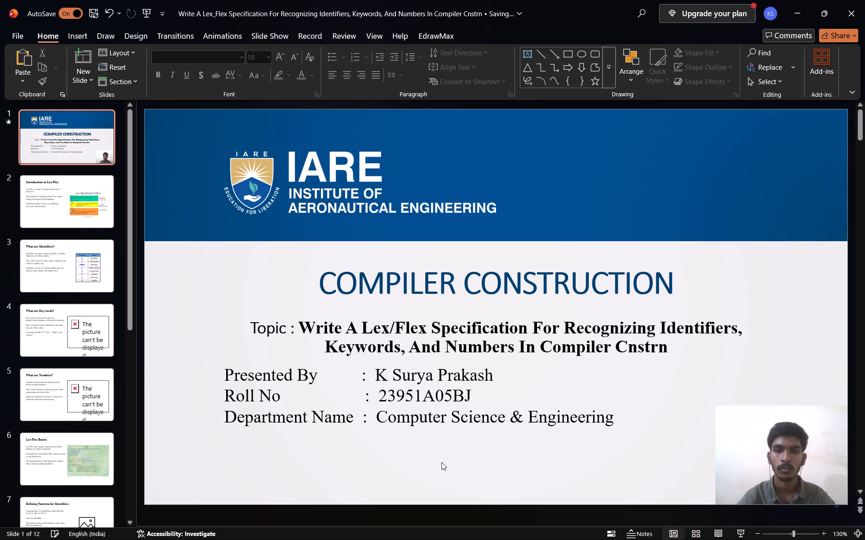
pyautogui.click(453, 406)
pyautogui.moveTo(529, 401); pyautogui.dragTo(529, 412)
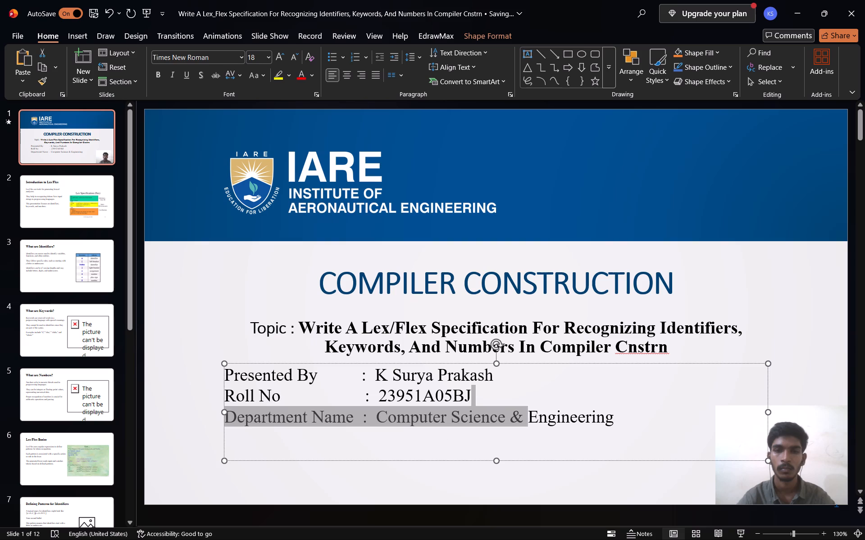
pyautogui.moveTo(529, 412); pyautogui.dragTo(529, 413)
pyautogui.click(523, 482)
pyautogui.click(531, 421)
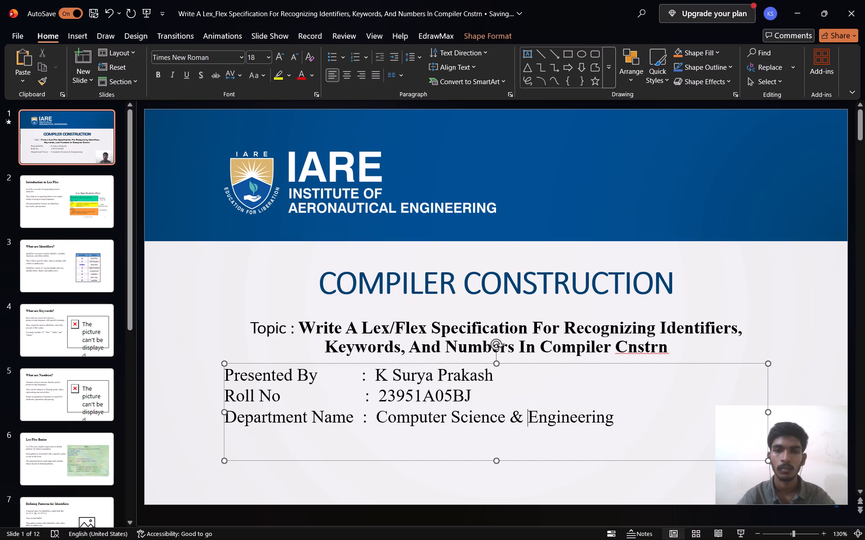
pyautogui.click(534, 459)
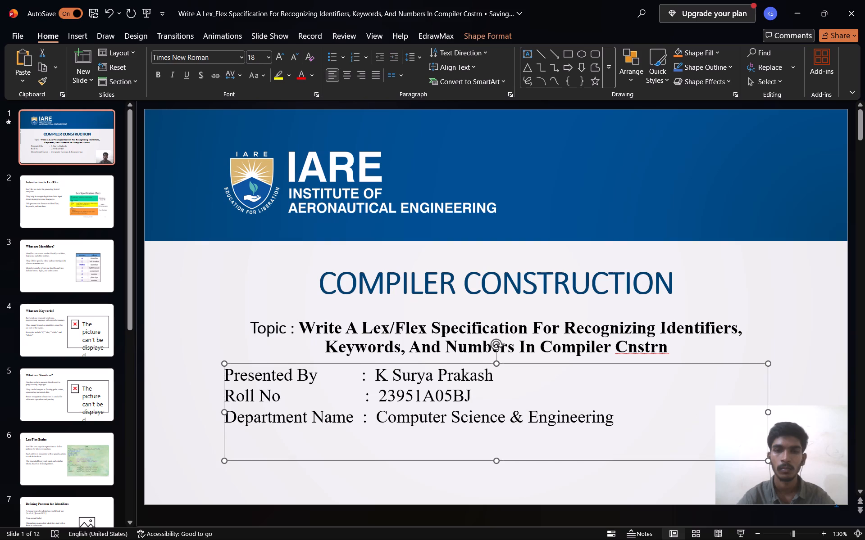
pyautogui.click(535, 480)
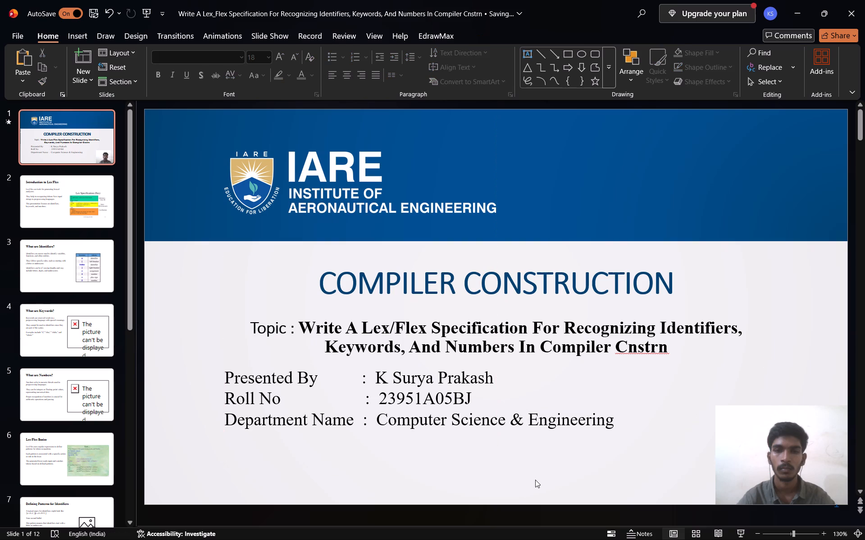
# Delete the presenter video from the Compiler Construction title slide.
pyautogui.click(803, 436)
pyautogui.rightClick(803, 436)
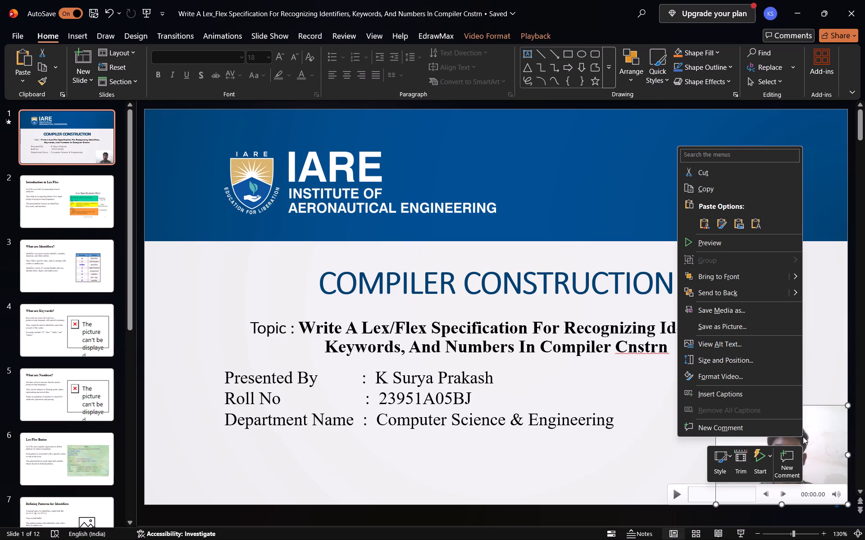
pyautogui.click(817, 442)
pyautogui.press('Delete')
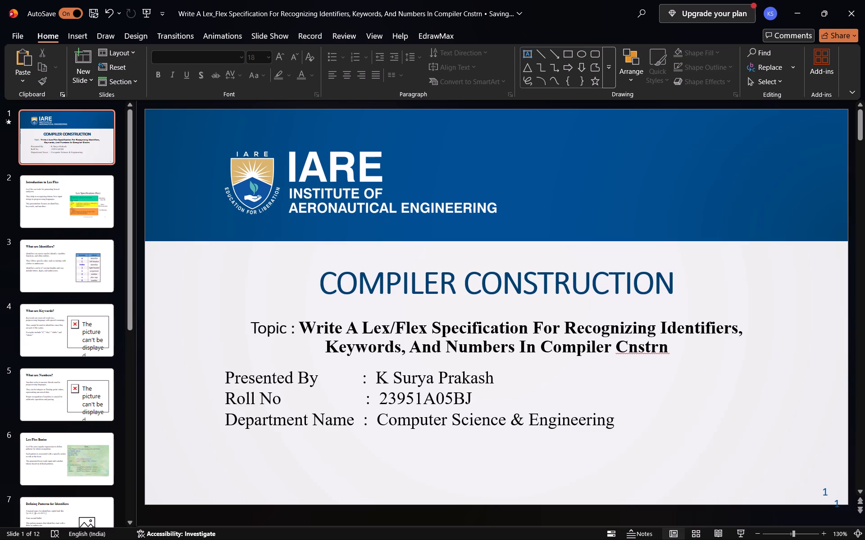
# Shorten the title slide's topic by deleting "In Compiler Cnstrn" so it ends with "Keywords, And Numbers".
pyautogui.click(669, 352)
pyautogui.press('BackSpace')
pyautogui.press('BackSpace')
pyautogui.press('BackSpace')
pyautogui.press('BackSpace')
pyautogui.press('BackSpace')
pyautogui.press('BackSpace')
pyautogui.press('BackSpace')
pyautogui.press('BackSpace')
pyautogui.press('BackSpace')
pyautogui.press('BackSpace')
pyautogui.press('BackSpace')
pyautogui.press('BackSpace')
pyautogui.press('BackSpace')
pyautogui.press('BackSpace')
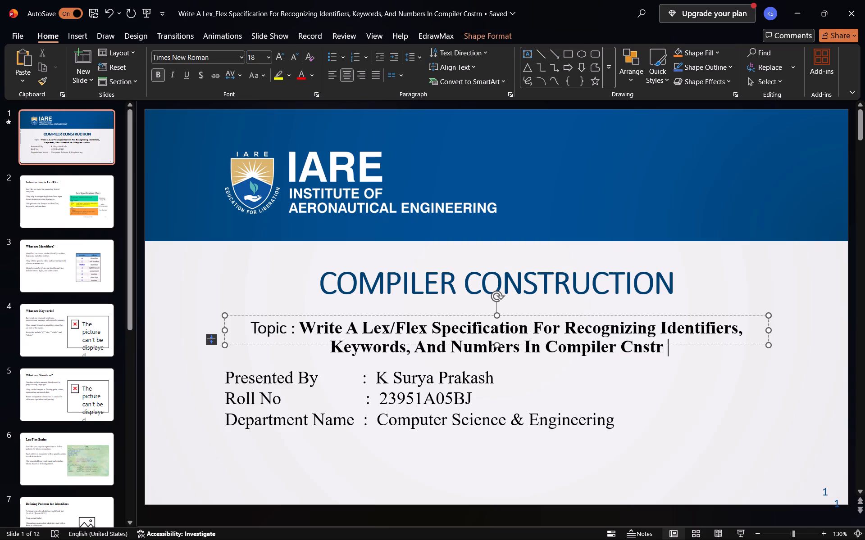
pyautogui.press('BackSpace')
pyautogui.press('BackSpace')
pyautogui.press('BackSpace')
pyautogui.press('BackSpace')
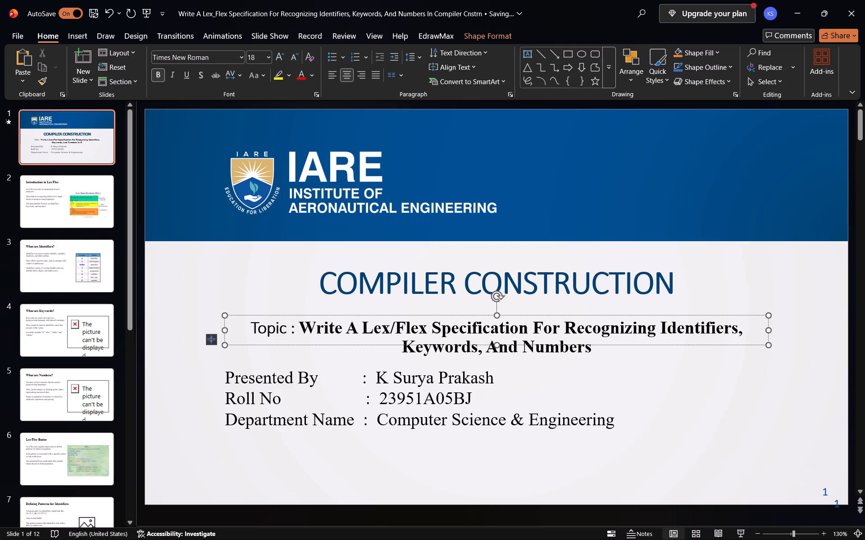
pyautogui.press('BackSpace')
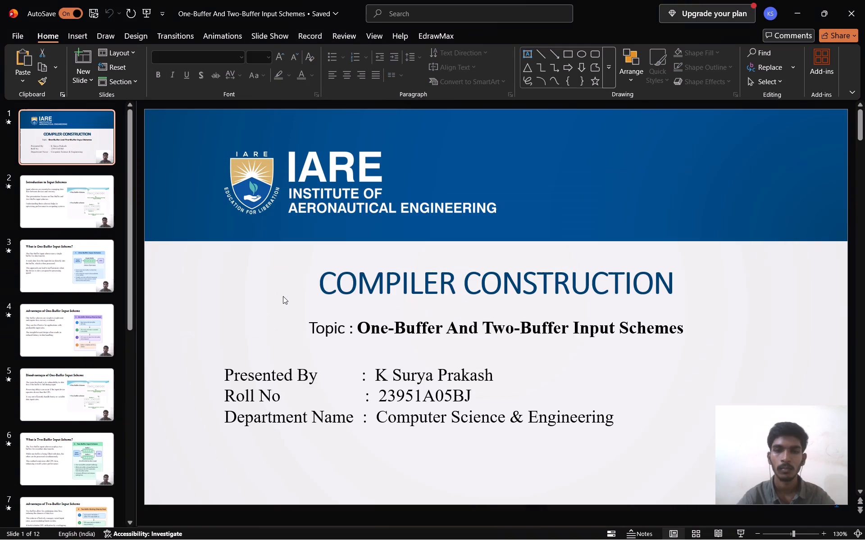
# Copy the THANK YOU slide of the One-Buffer And Two-Buffer Input Schemes presentation to the end of the Lex/Flex presentation.
pyautogui.scroll(-6, 45, 363)
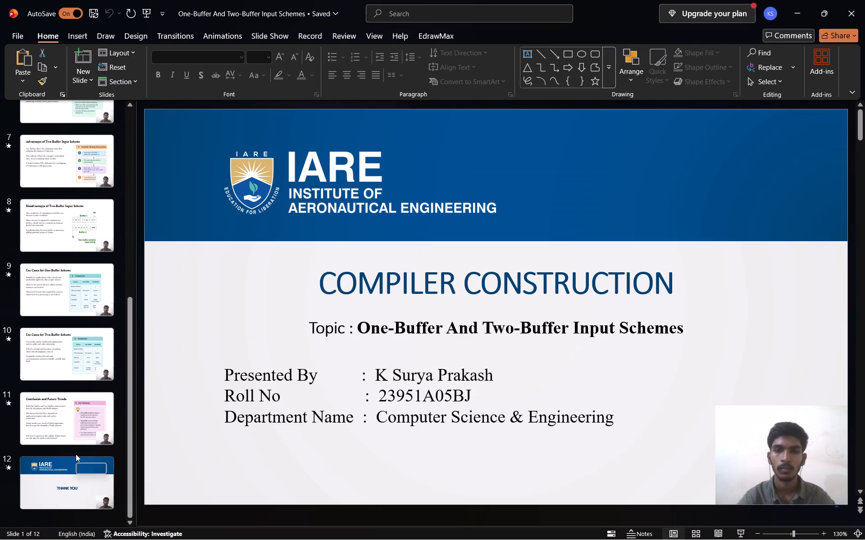
pyautogui.click(76, 463)
pyautogui.rightClick(108, 459)
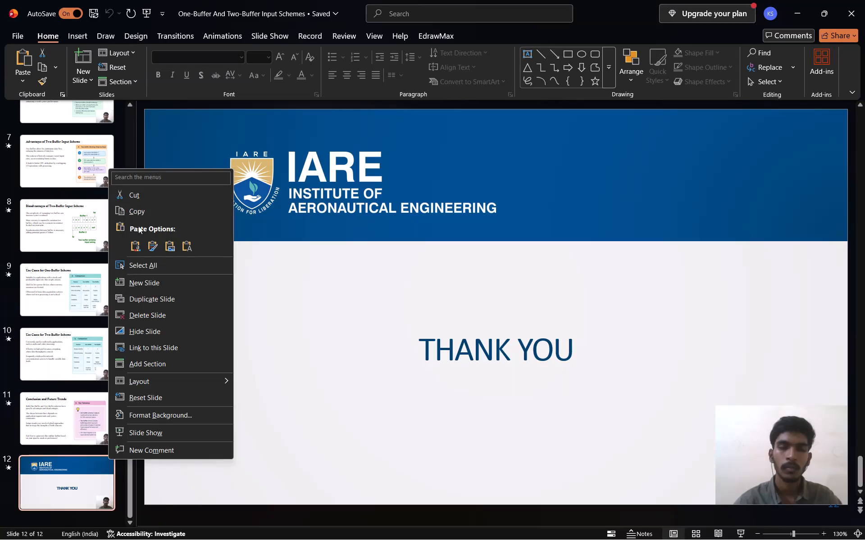
pyautogui.click(137, 208)
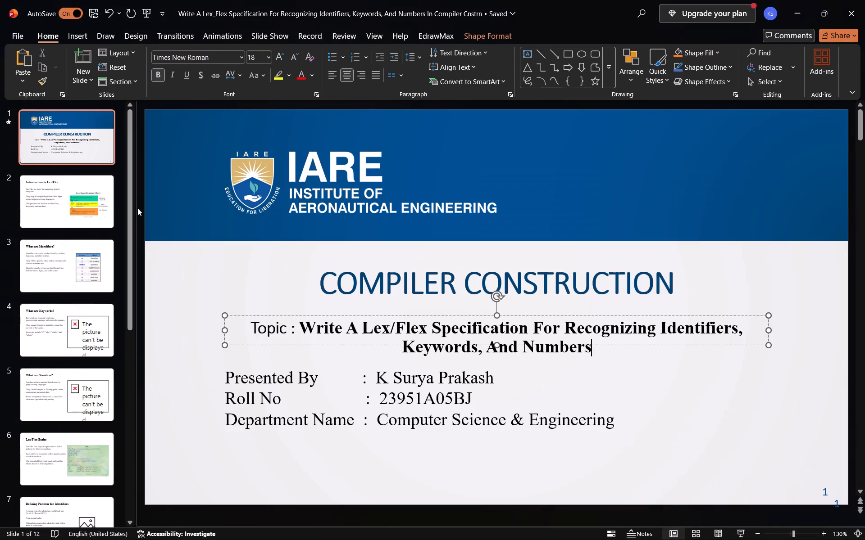
pyautogui.scroll(-7, 95, 308)
pyautogui.scroll(-3, 85, 477)
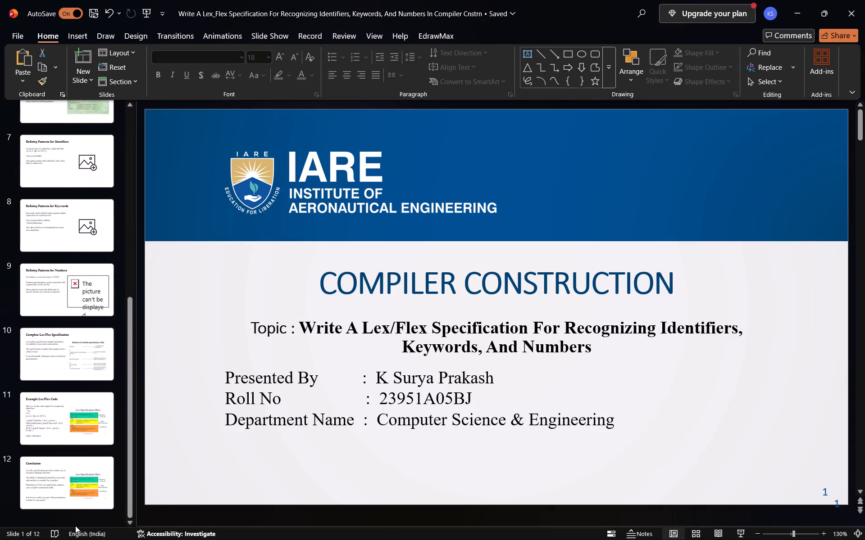
pyautogui.click(75, 522)
pyautogui.hotkey('ctrl', 'v')
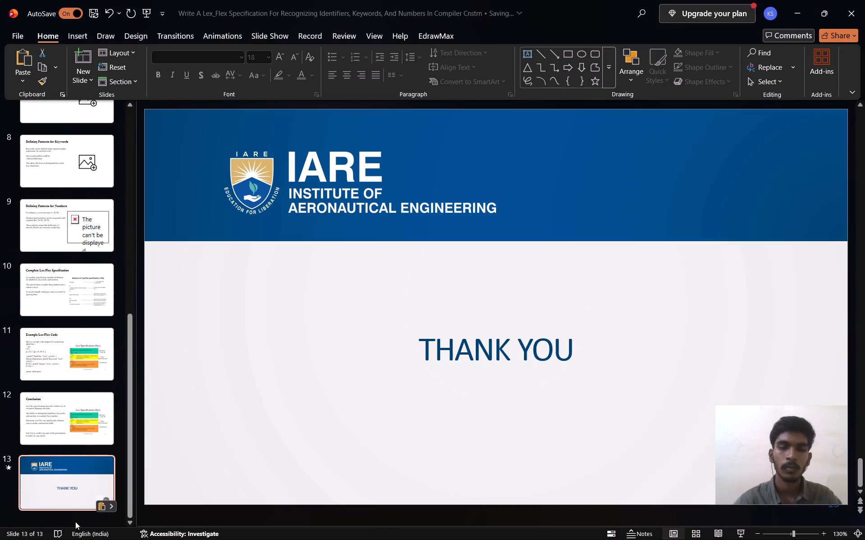
# Delete the presenter video from the THANK YOU slide of the Lex/Flex presentation.
pyautogui.click(826, 470)
pyautogui.press('Delete')
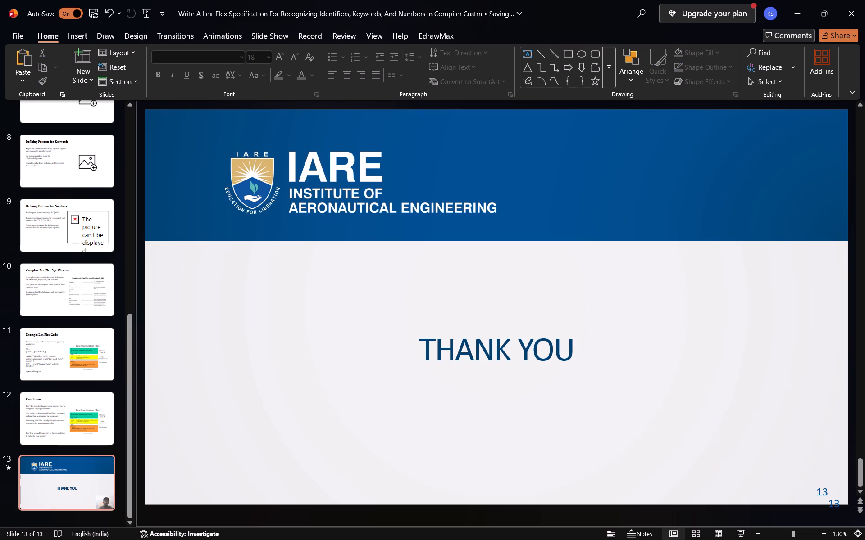
# Close the One-Buffer And Two-Buffer Input Schemes presentation.
pyautogui.scroll(9, 71, 280)
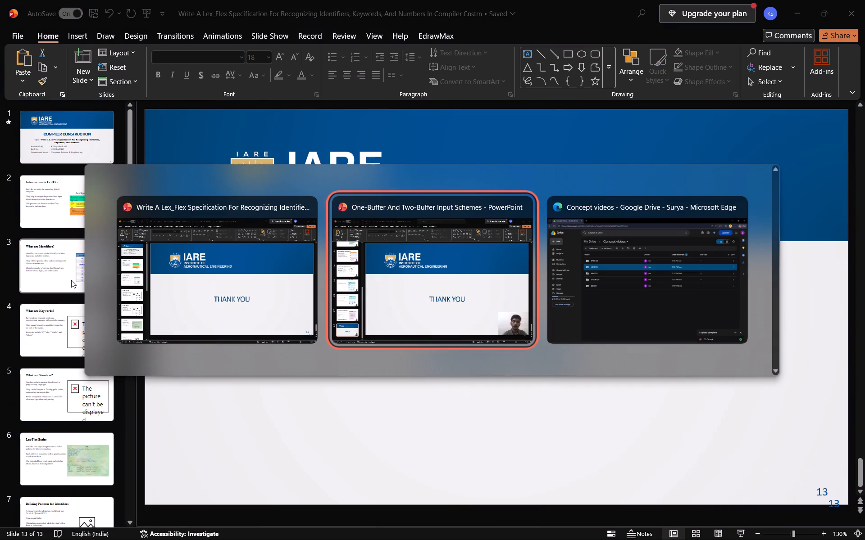
pyautogui.click(864, 0)
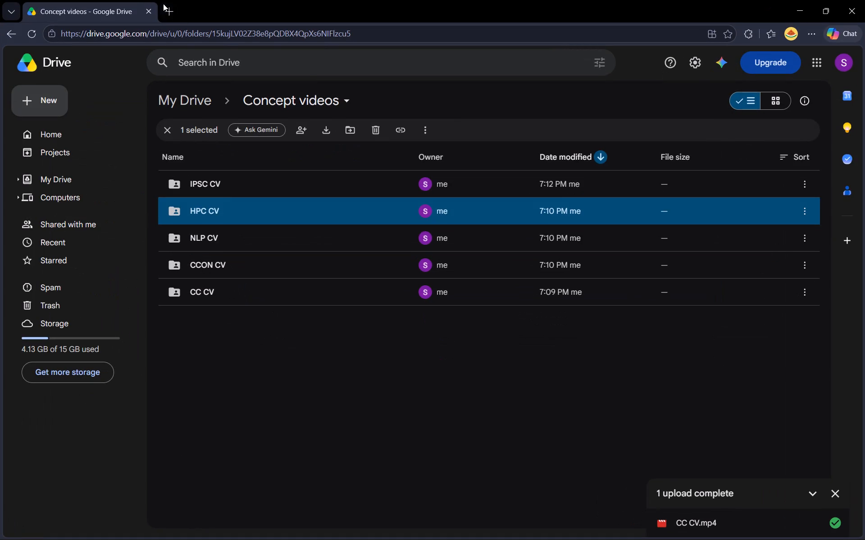
# Check the courses on the AAT-II upload page of Samvidha in a separate browser tab, closing that tab when done.
pyautogui.click(163, 4)
pyautogui.click(270, 294)
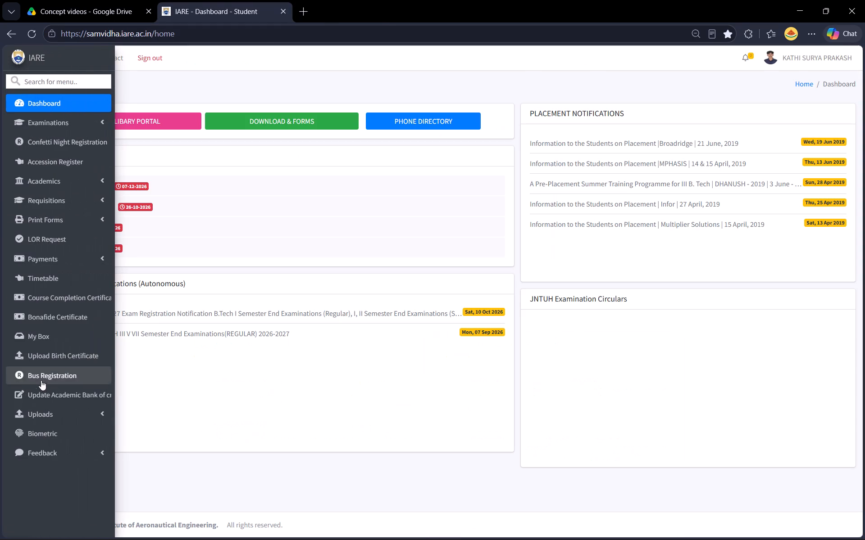
pyautogui.click(56, 411)
pyautogui.scroll(-7, 56, 411)
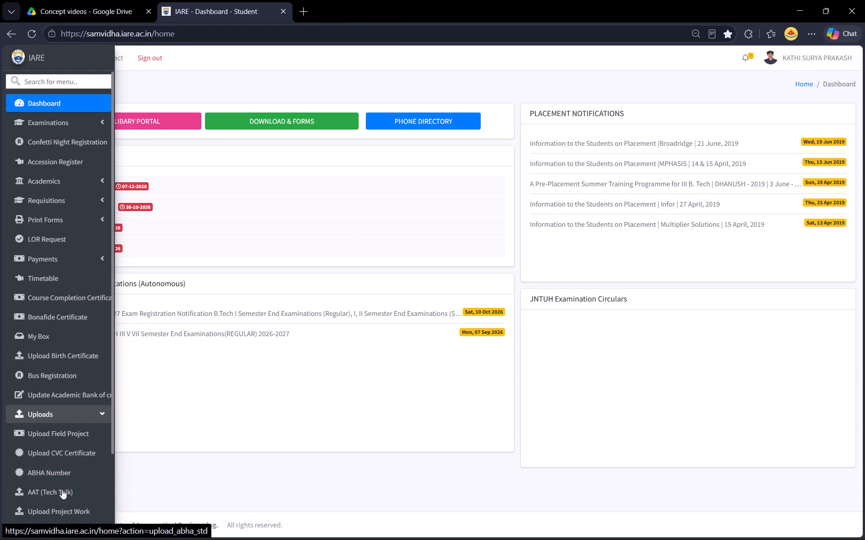
pyautogui.scroll(-3, 62, 438)
pyautogui.click(49, 446)
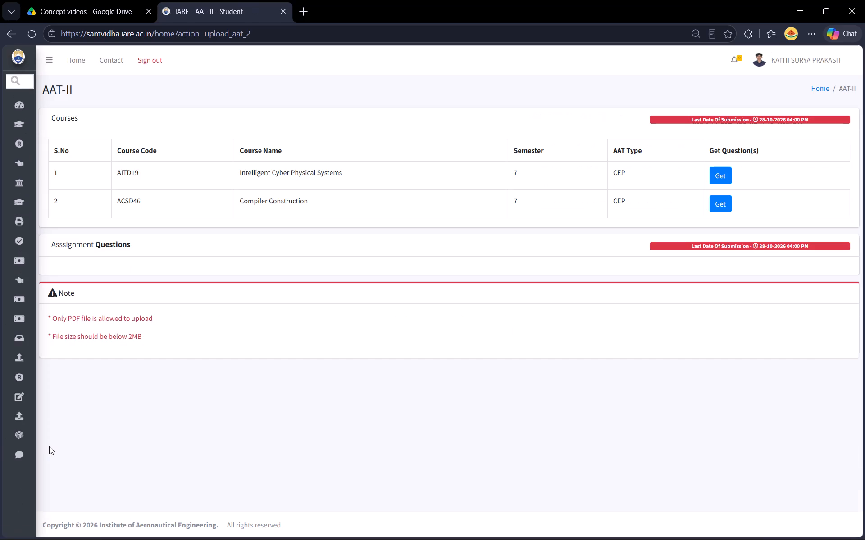
pyautogui.click(286, 12)
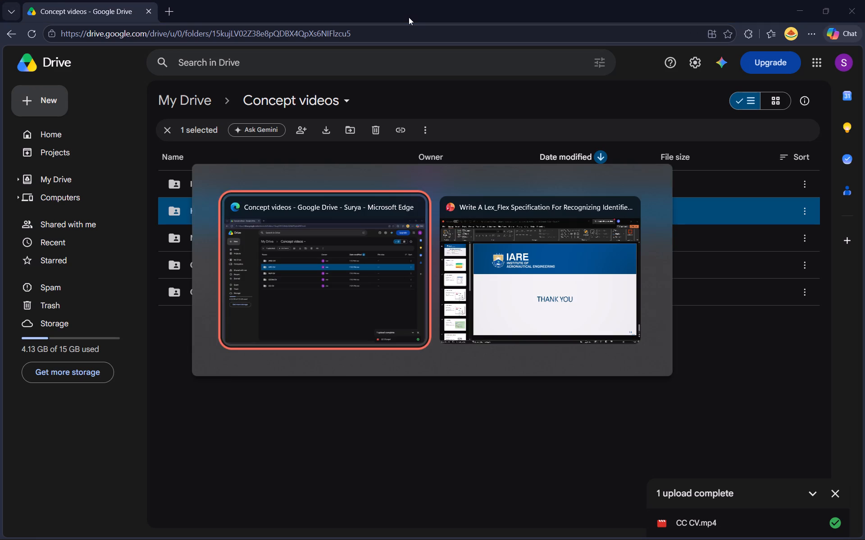
# Close the Lex/Flex Specification presentation.
pyautogui.click(864, 0)
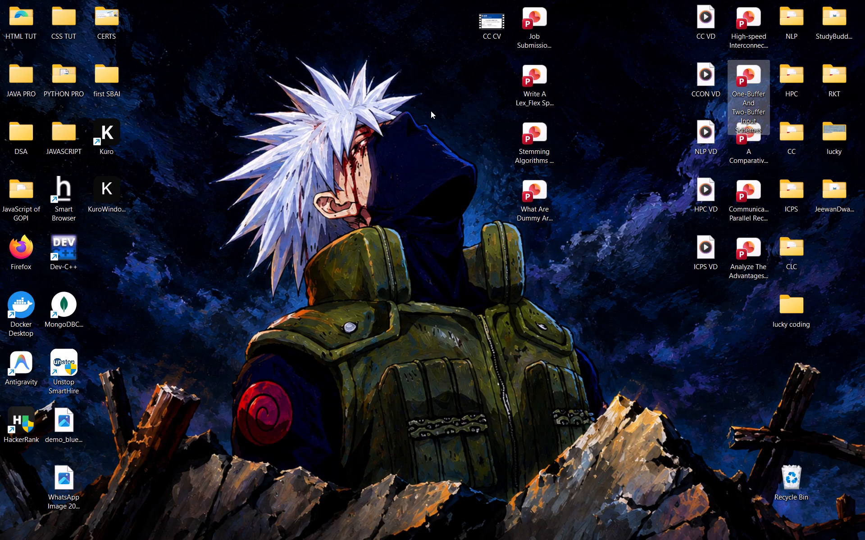
# Open the Stemming Algorithms In Natural Language Processing presentation from the desktop and look over its slides.
pyautogui.doubleClick(534, 136)
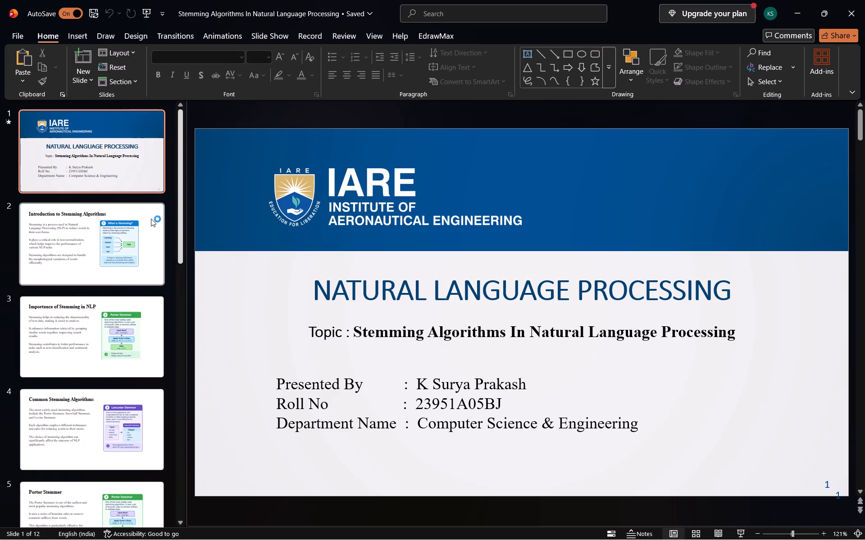
pyautogui.scroll(-7, 113, 283)
pyautogui.scroll(10, 113, 283)
# Open the slide show recorder for the Stemming Algorithms presentation from the beginning.
pyautogui.click(300, 33)
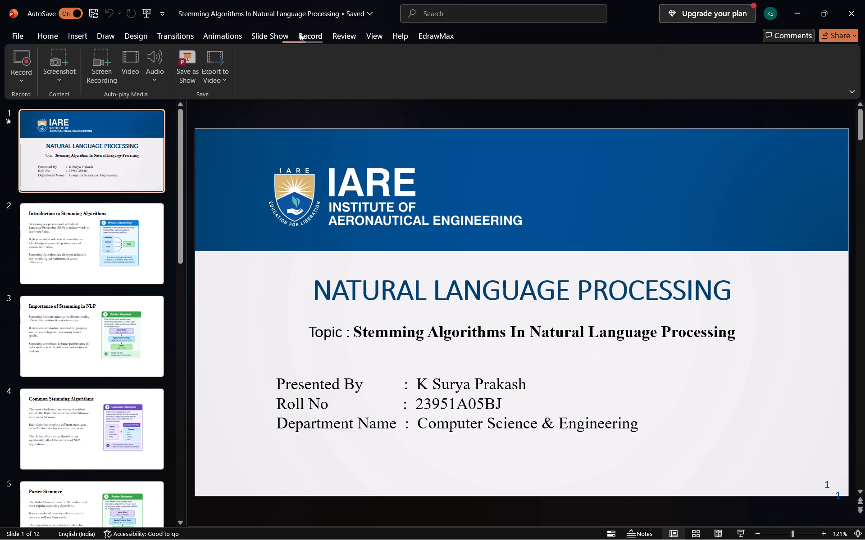
pyautogui.click(22, 79)
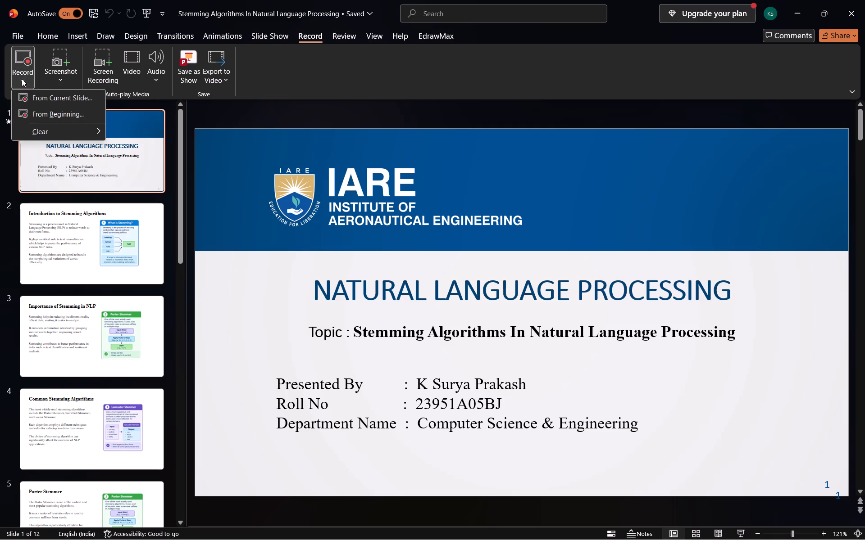
pyautogui.click(53, 114)
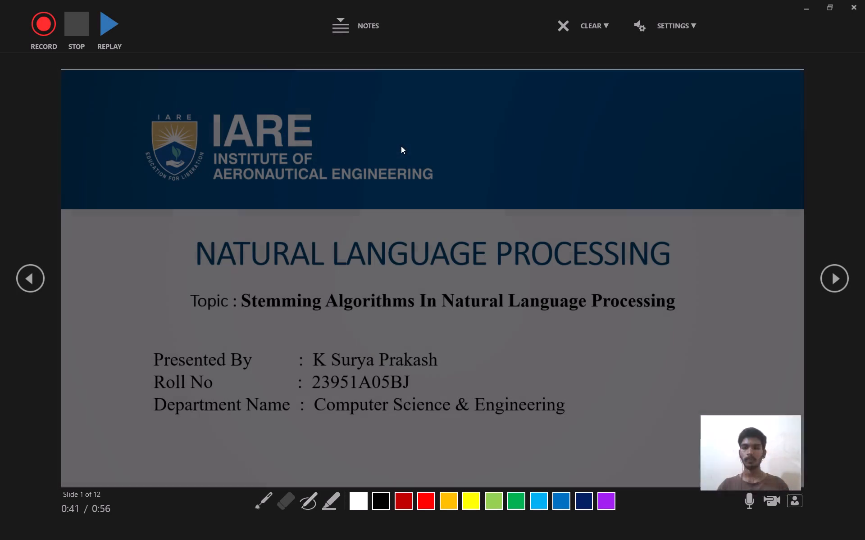
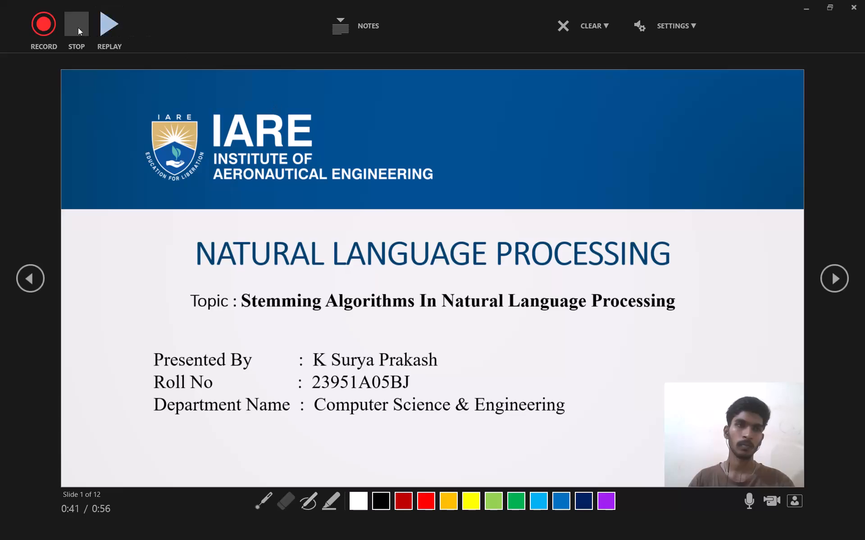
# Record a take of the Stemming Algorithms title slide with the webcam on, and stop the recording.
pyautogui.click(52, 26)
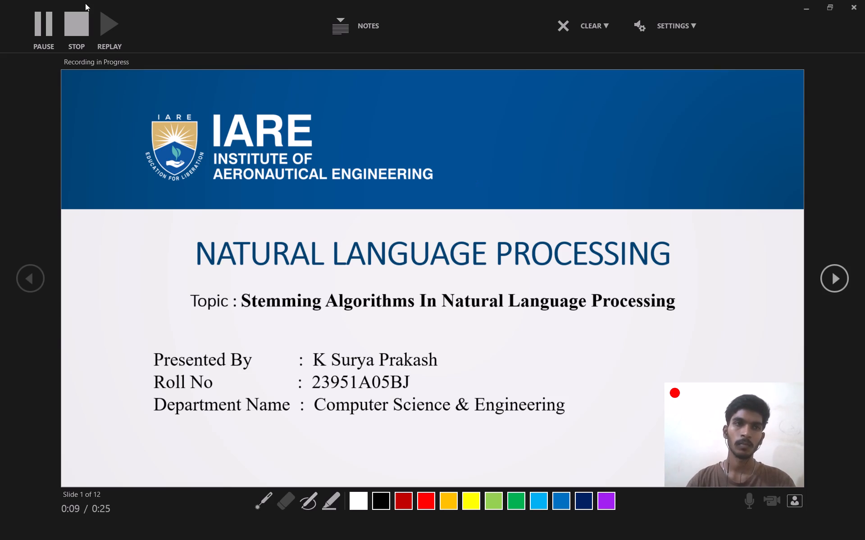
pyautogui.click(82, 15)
# Clear the existing recordings on all slides of the Stemming Algorithms presentation.
pyautogui.click(572, 26)
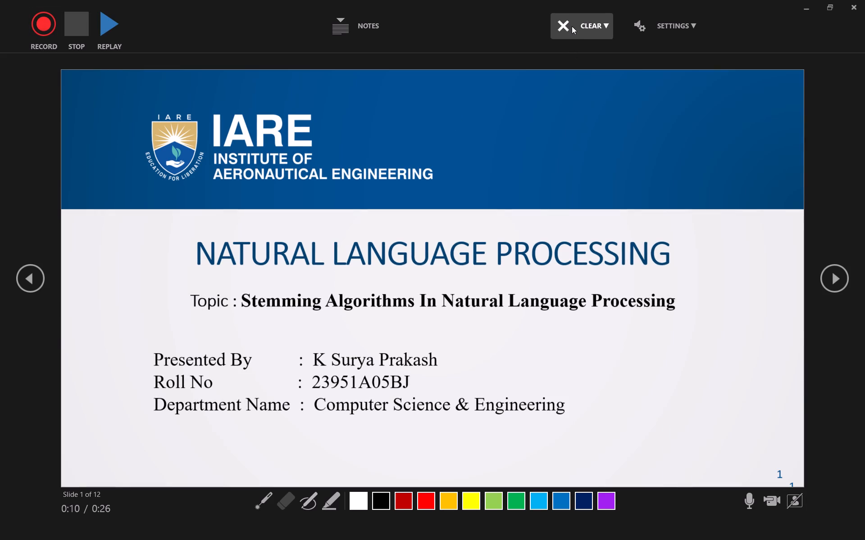
pyautogui.click(597, 76)
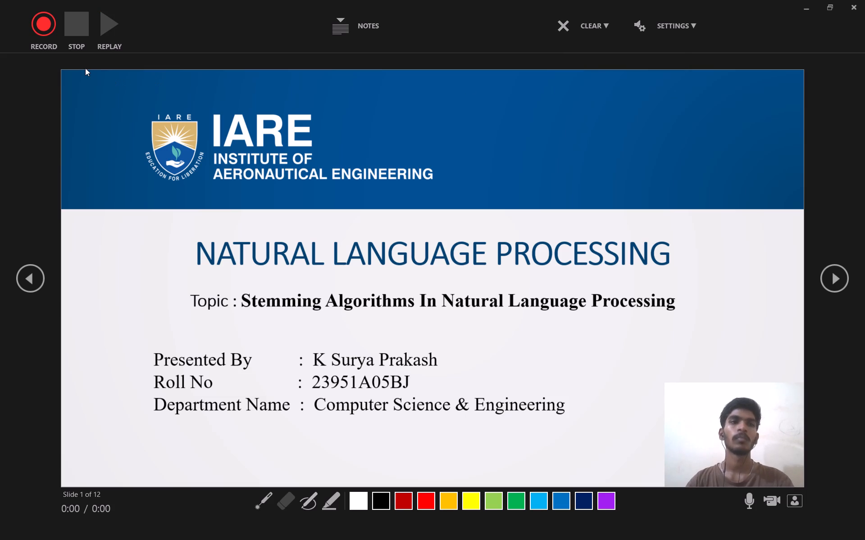
# Start a fresh recording of the Stemming Algorithms presentation from the title slide.
pyautogui.click(49, 25)
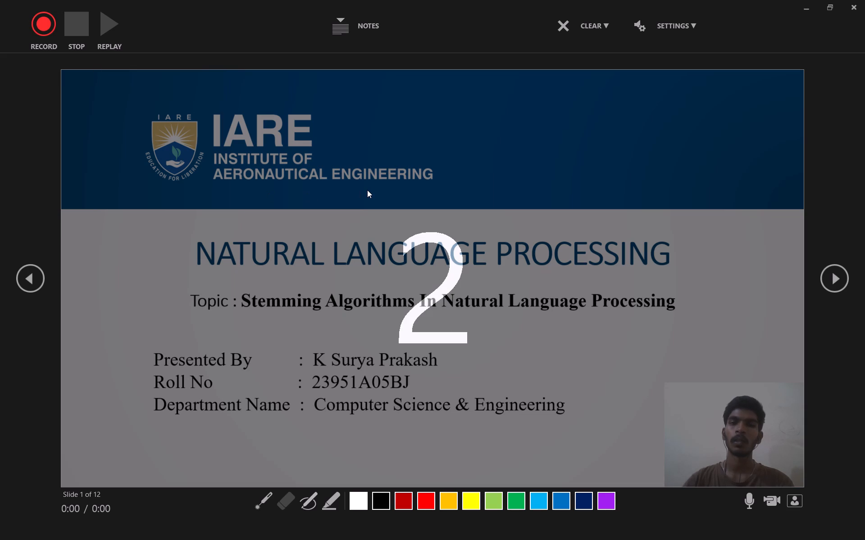
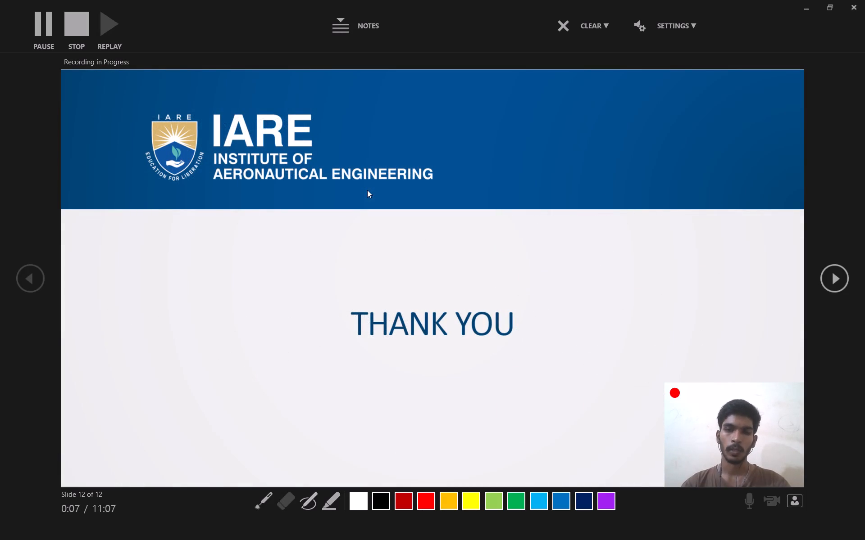
# Stop the Stemming Algorithms recording on the closing THANK YOU slide and leave the recording view.
pyautogui.click(82, 13)
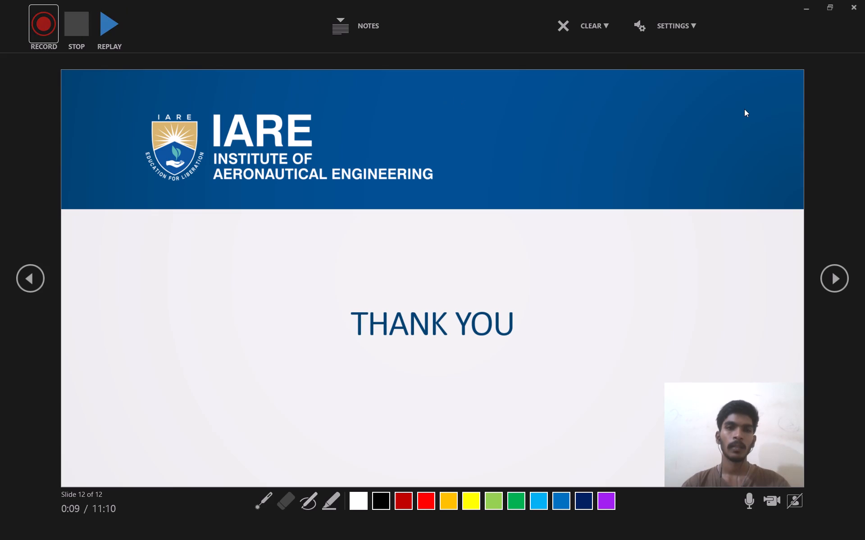
pyautogui.click(864, 0)
pyautogui.click(859, 3)
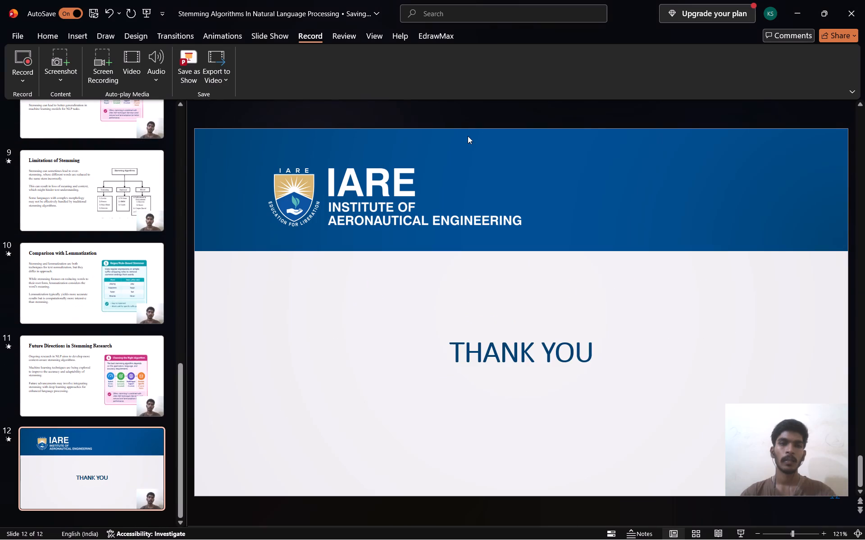
# Start a video export of the Stemming Algorithms presentation at HD (720p) quality.
pyautogui.scroll(8, 159, 205)
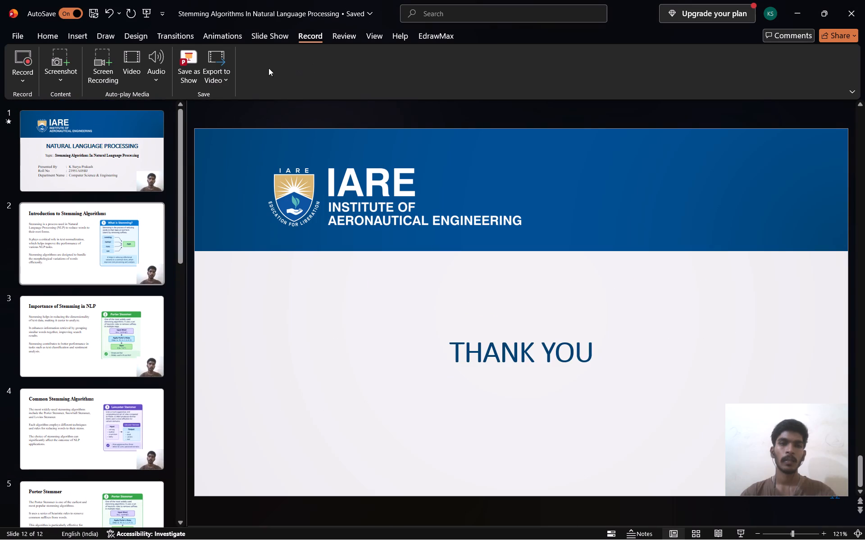
pyautogui.click(222, 66)
pyautogui.click(247, 99)
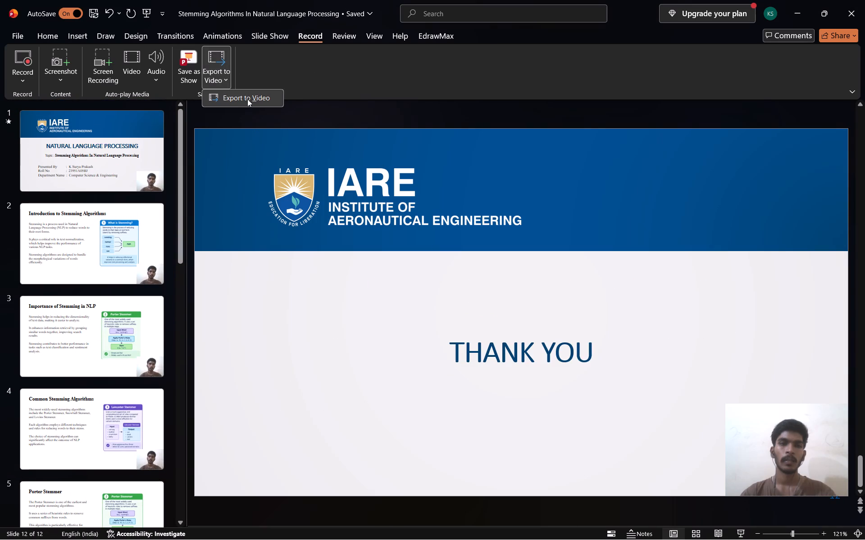
pyautogui.click(456, 175)
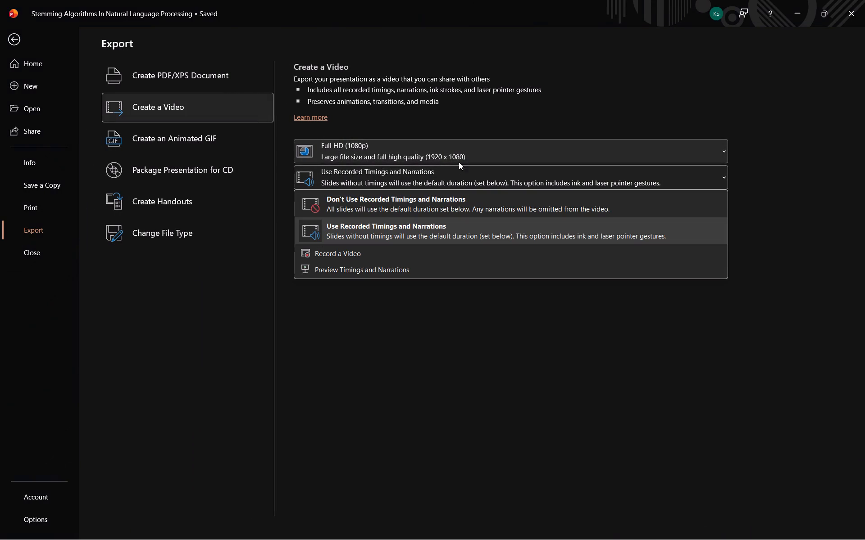
pyautogui.click(462, 148)
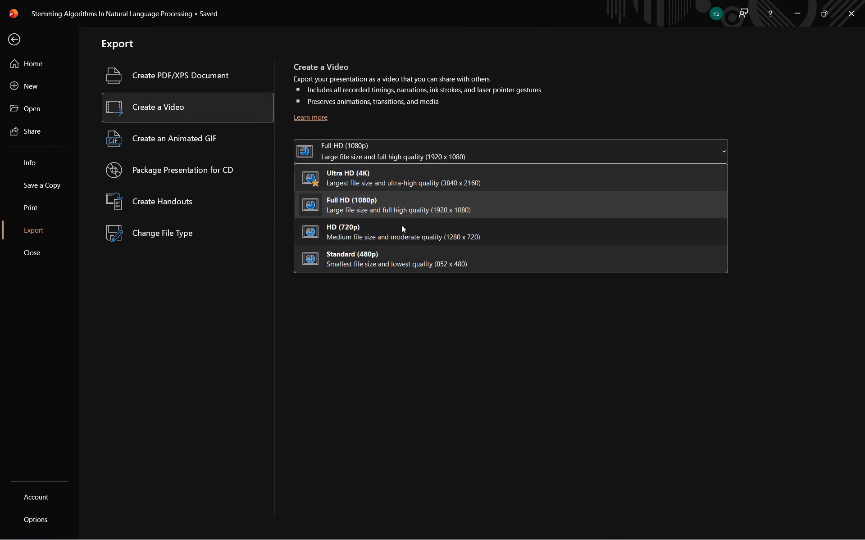
pyautogui.click(401, 225)
pyautogui.click(331, 225)
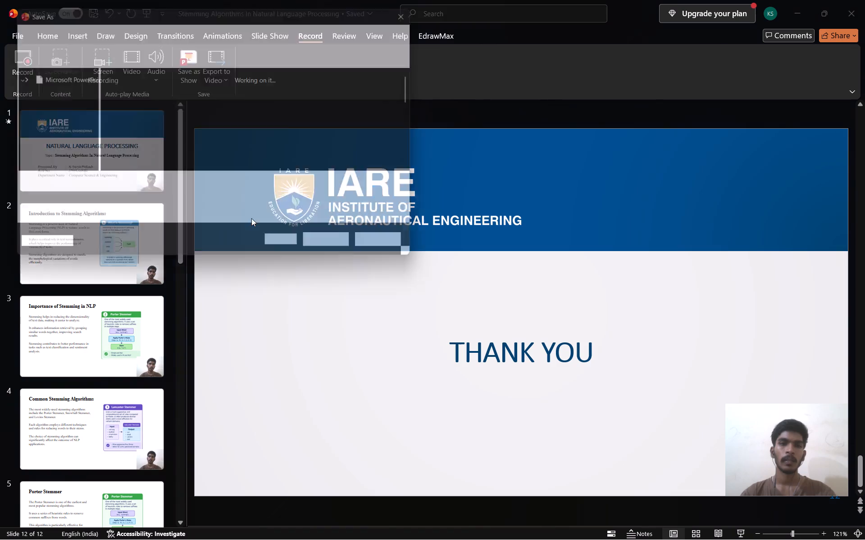
# Save the exported MPEG-4 video to the Desktop under the name NLP CV.
pyautogui.click(47, 144)
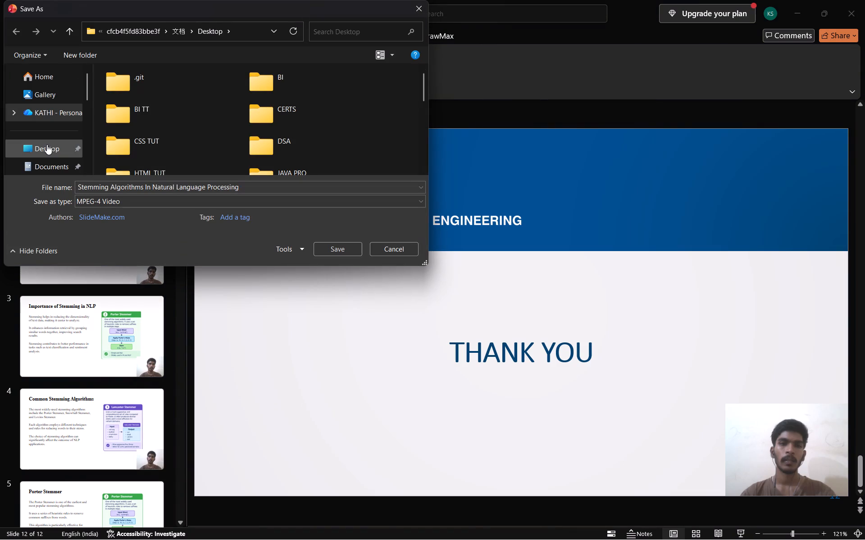
pyautogui.click(47, 144)
pyautogui.click(271, 184)
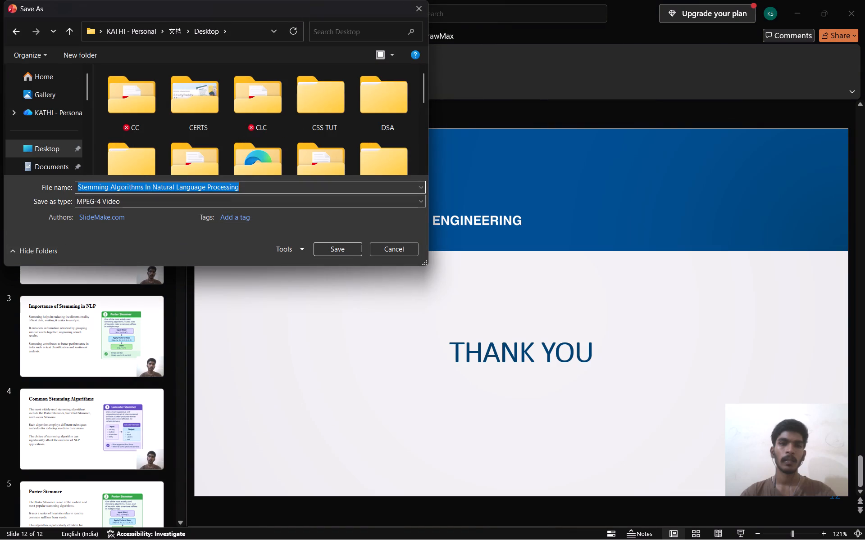
pyautogui.press('n')
pyautogui.press('BackSpace')
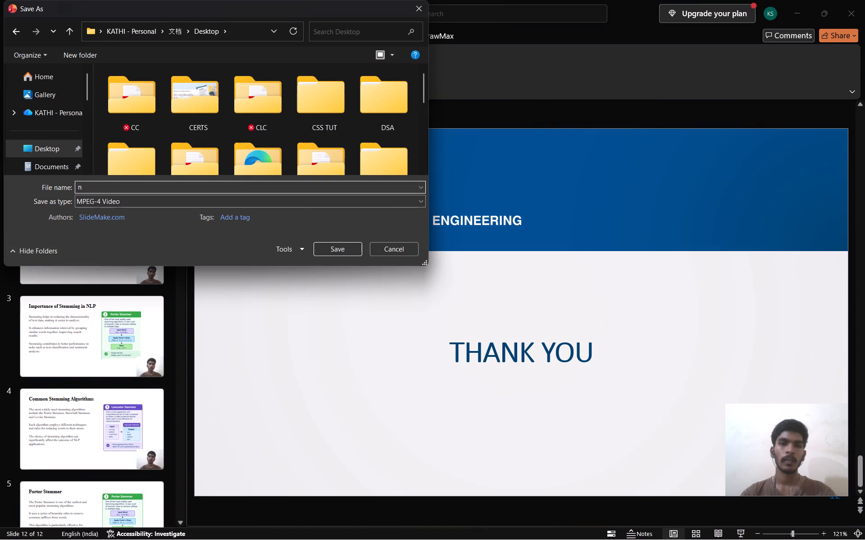
pyautogui.write('NLP CV')
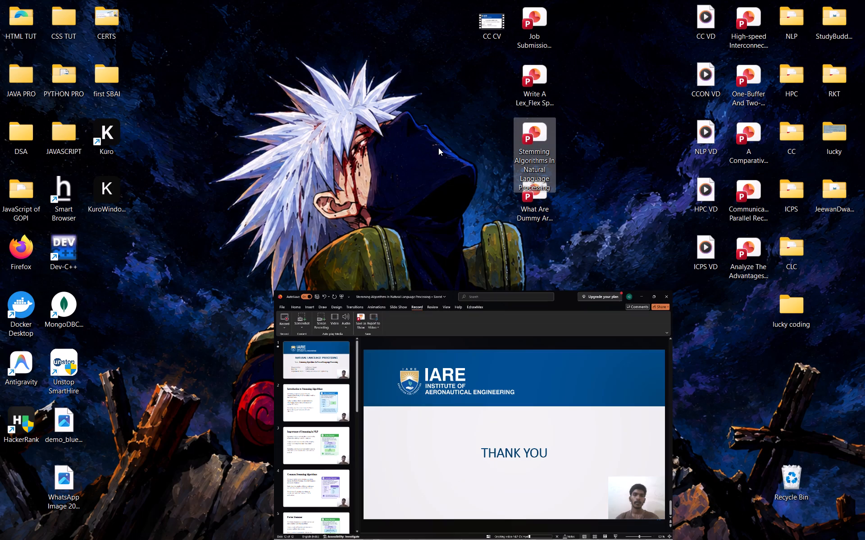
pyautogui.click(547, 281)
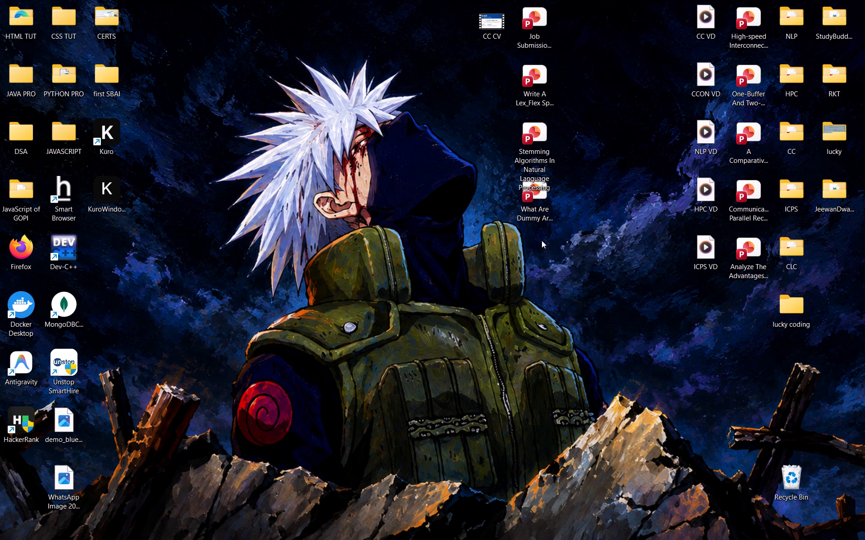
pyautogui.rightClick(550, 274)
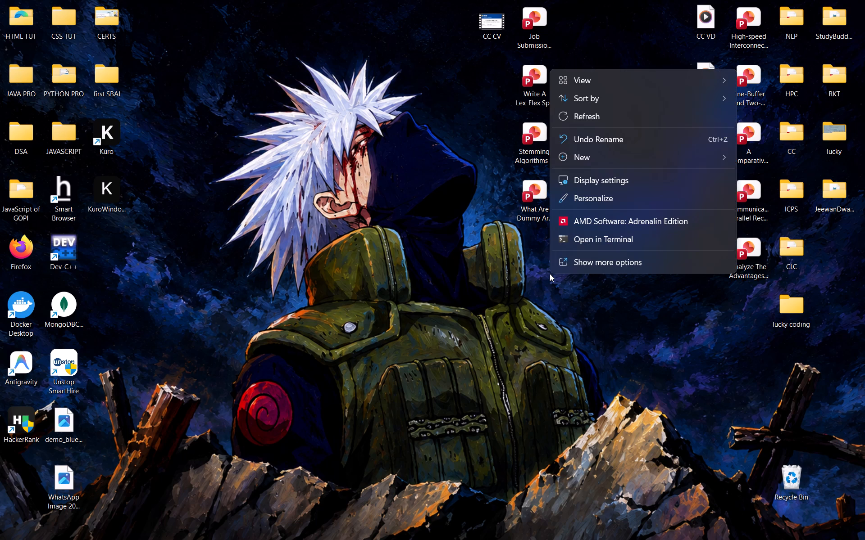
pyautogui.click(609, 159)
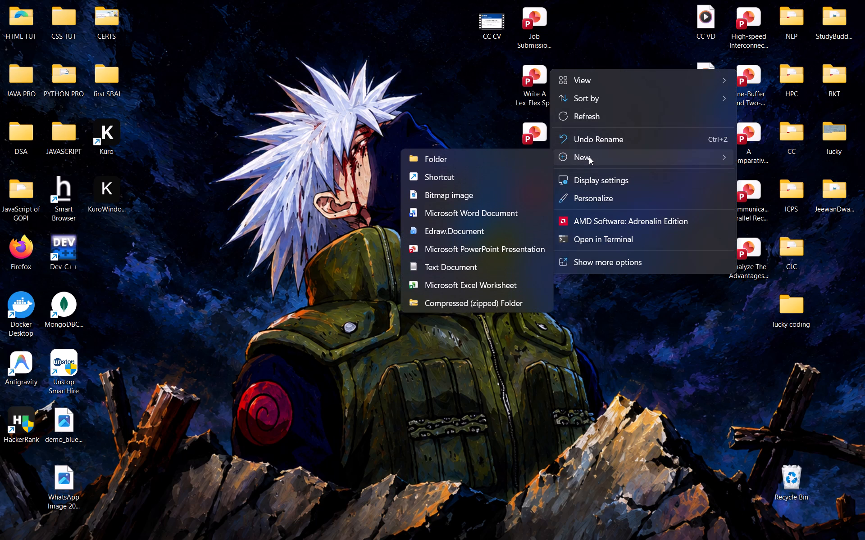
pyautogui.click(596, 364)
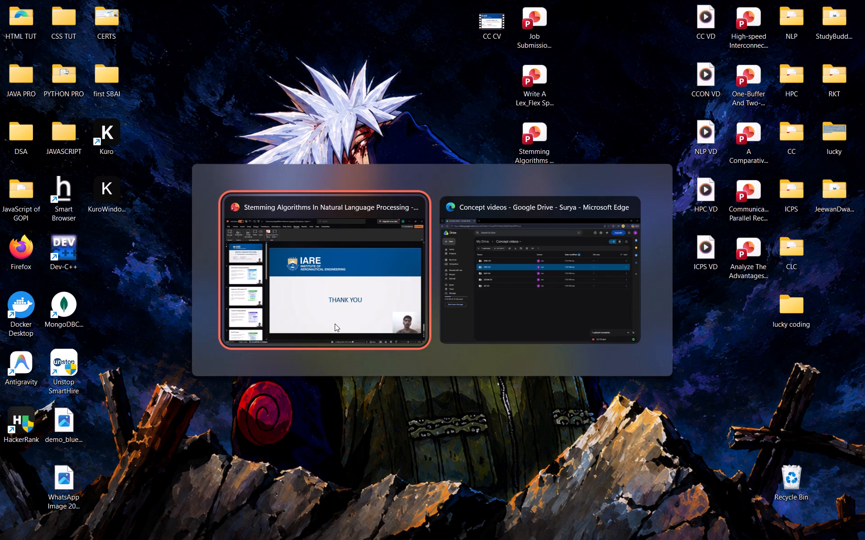
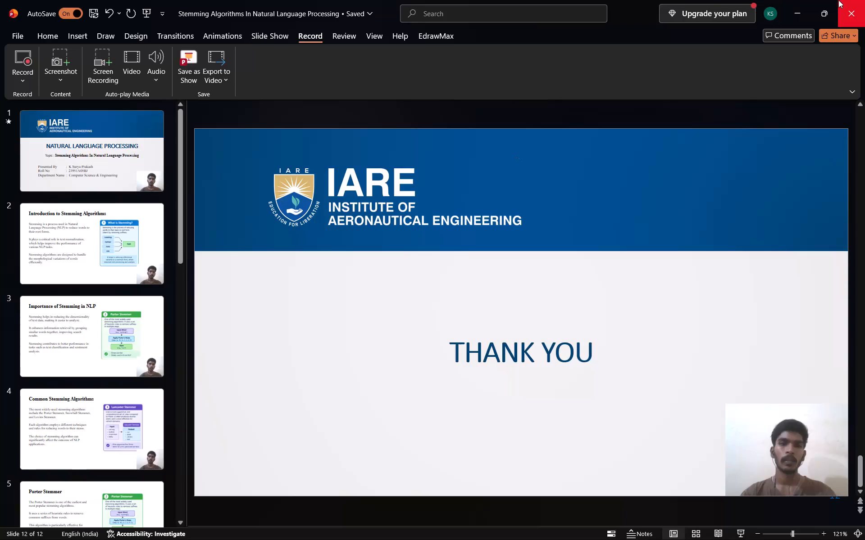
# Close the Stemming Algorithms presentation.
pyautogui.click(838, 0)
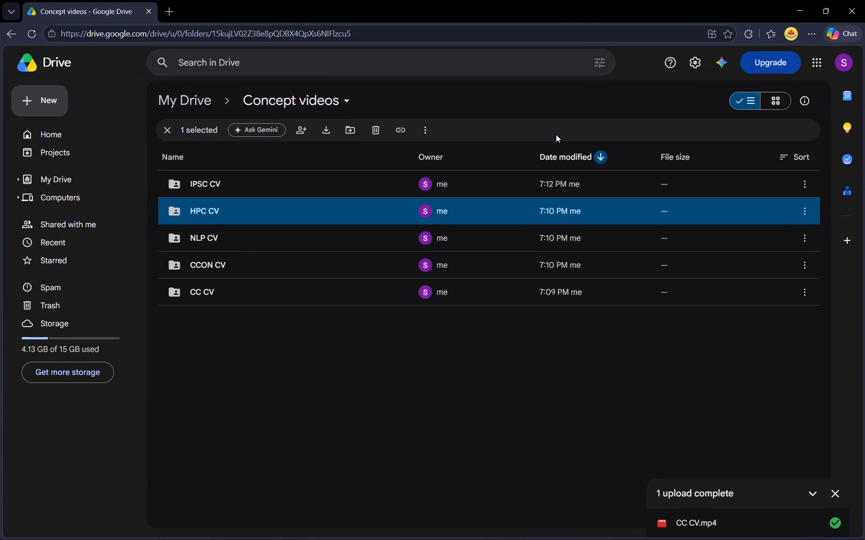
# In Google Drive, upload the NLP CV video from the Desktop into the NLP CV folder under Concept videos.
pyautogui.doubleClick(216, 225)
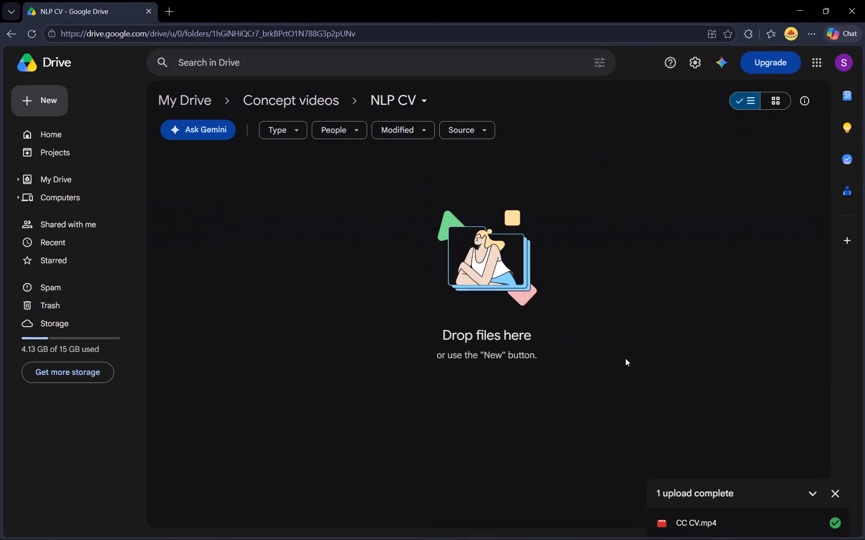
pyautogui.click(42, 97)
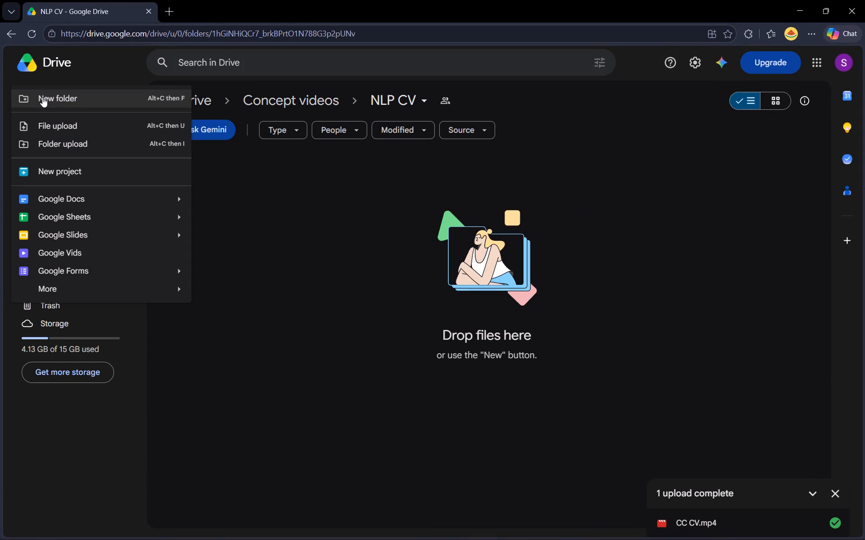
pyautogui.click(64, 121)
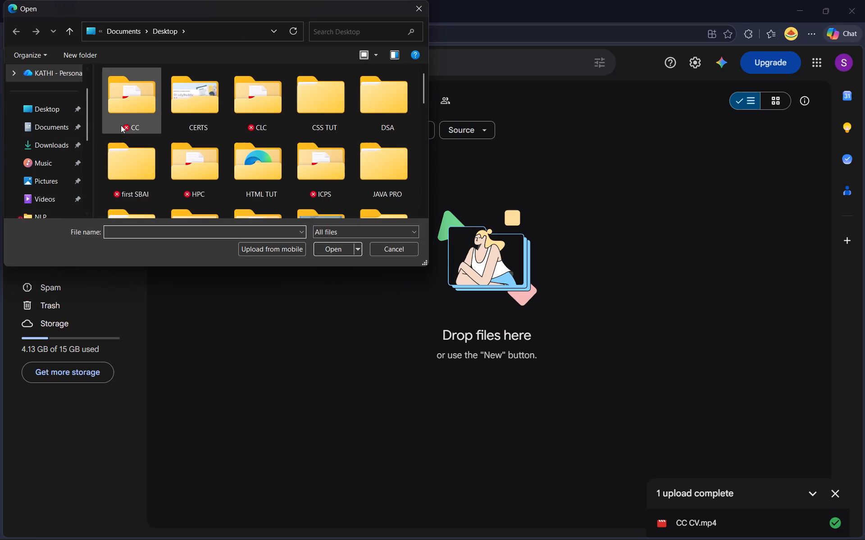
pyautogui.click(49, 113)
pyautogui.scroll(-1, 300, 104)
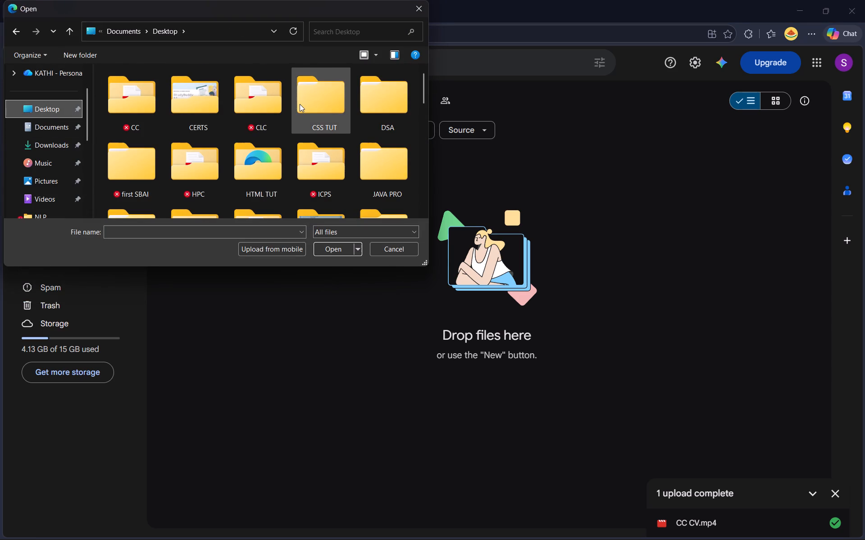
pyautogui.scroll(-2, 300, 104)
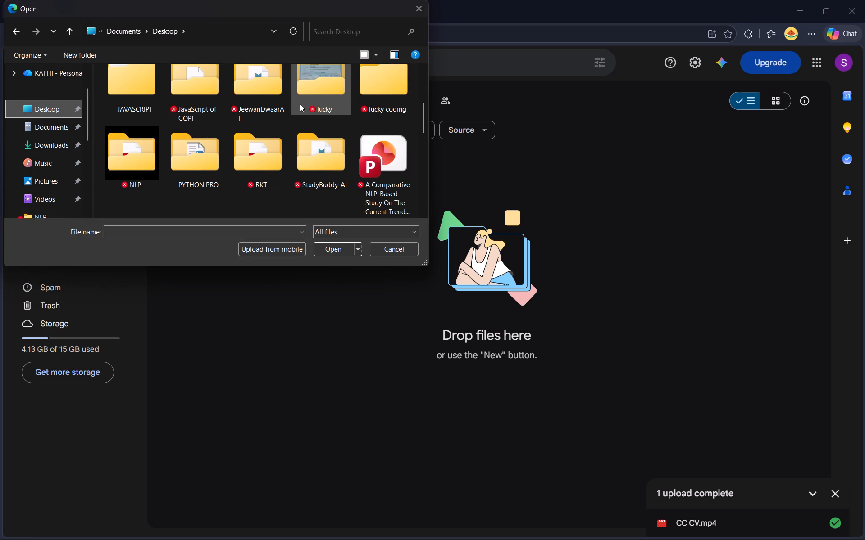
pyautogui.scroll(-2, 300, 104)
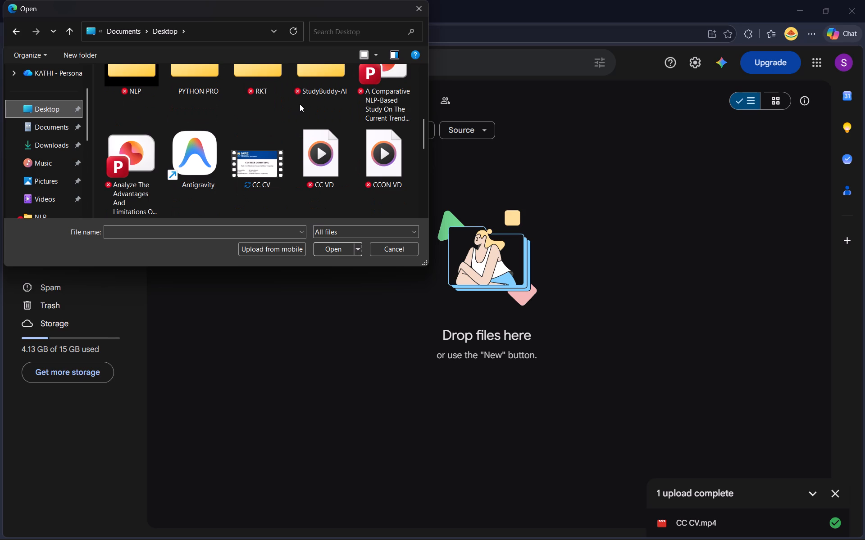
pyautogui.scroll(-1, 300, 104)
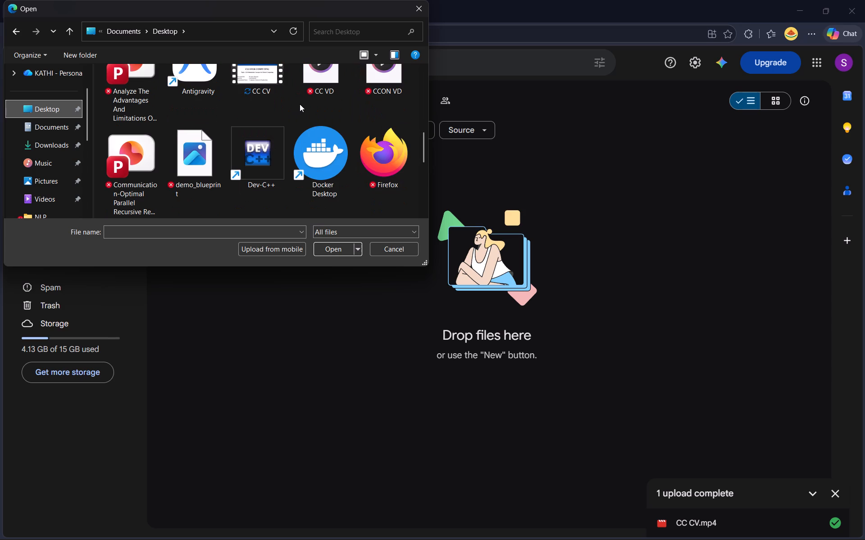
pyautogui.scroll(-2, 300, 104)
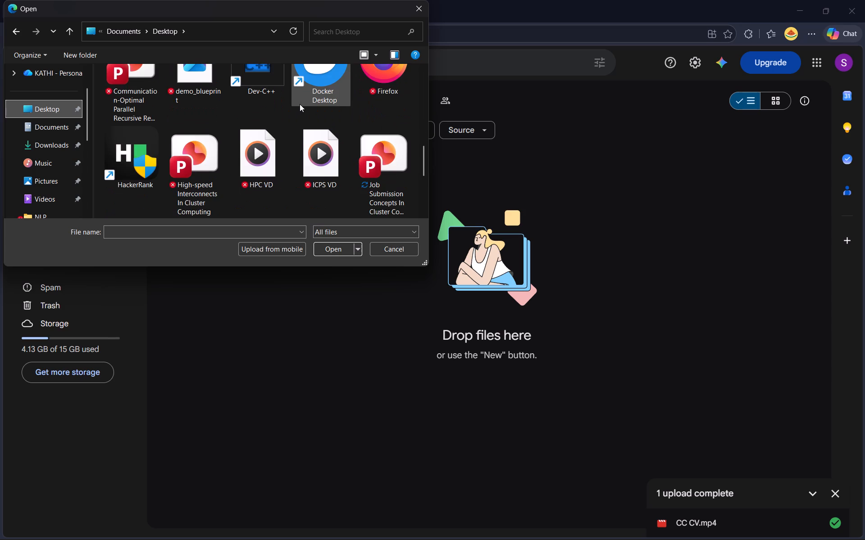
pyautogui.scroll(-2, 300, 104)
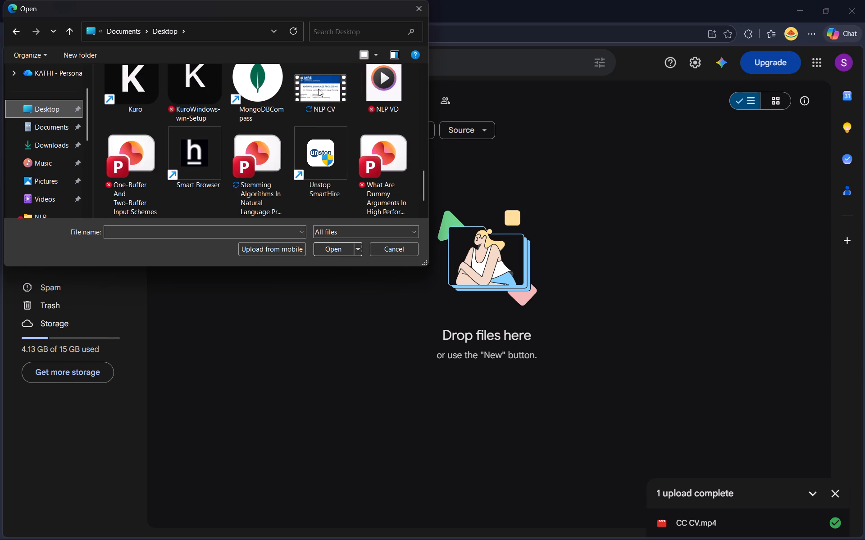
pyautogui.doubleClick(318, 84)
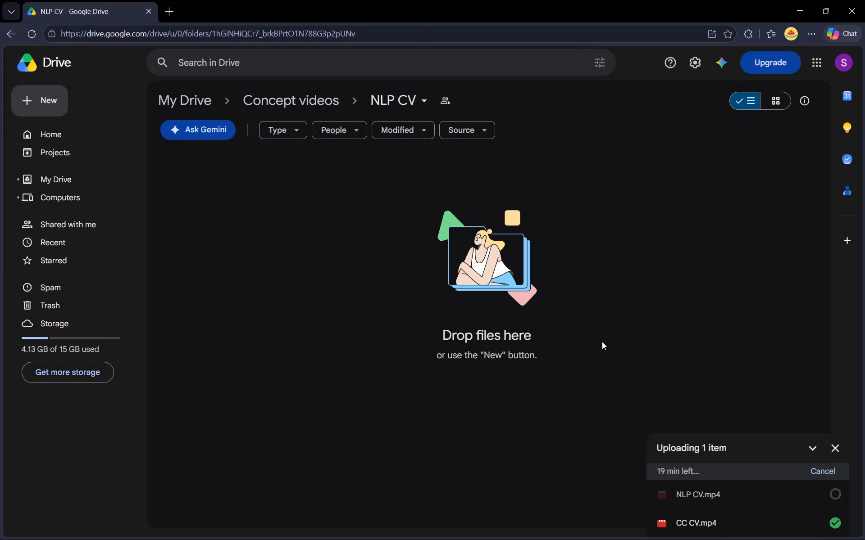
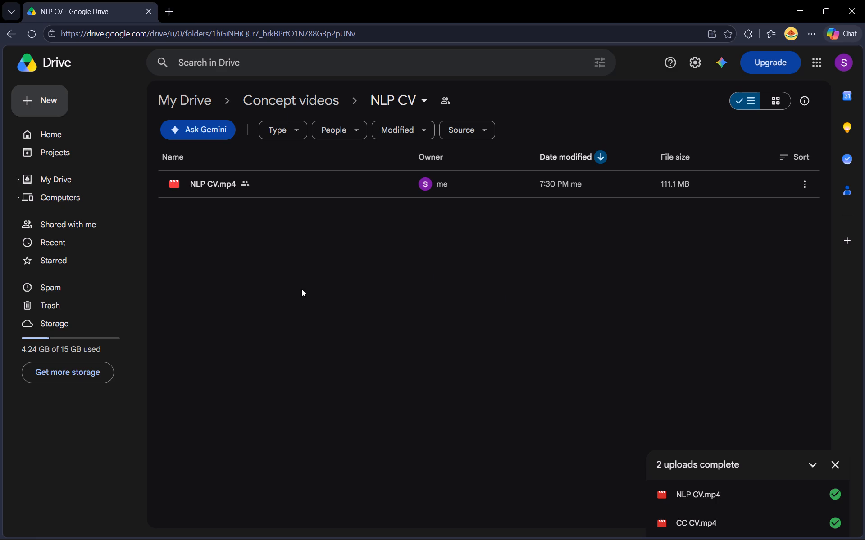
# Check the NLP CV folder under Concept videos in Google Drive, and return to the Concept videos folder.
pyautogui.click(261, 102)
pyautogui.click(344, 442)
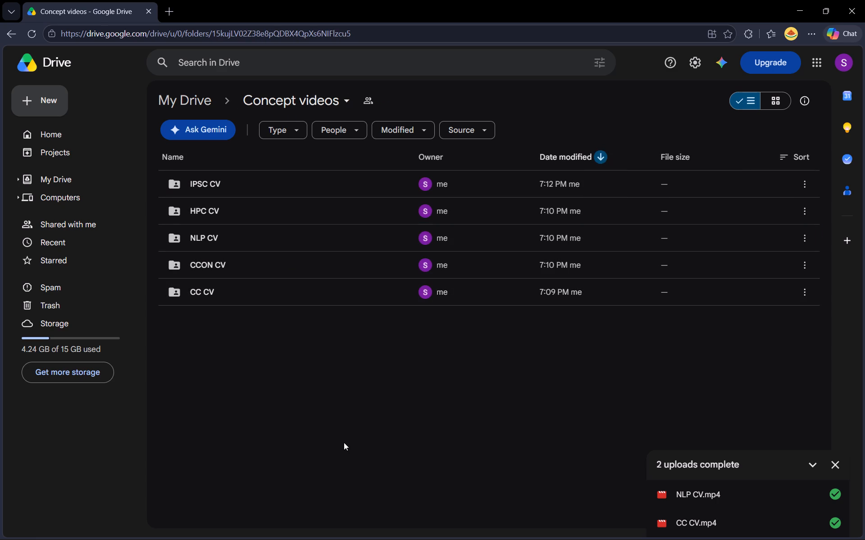
pyautogui.click(282, 244)
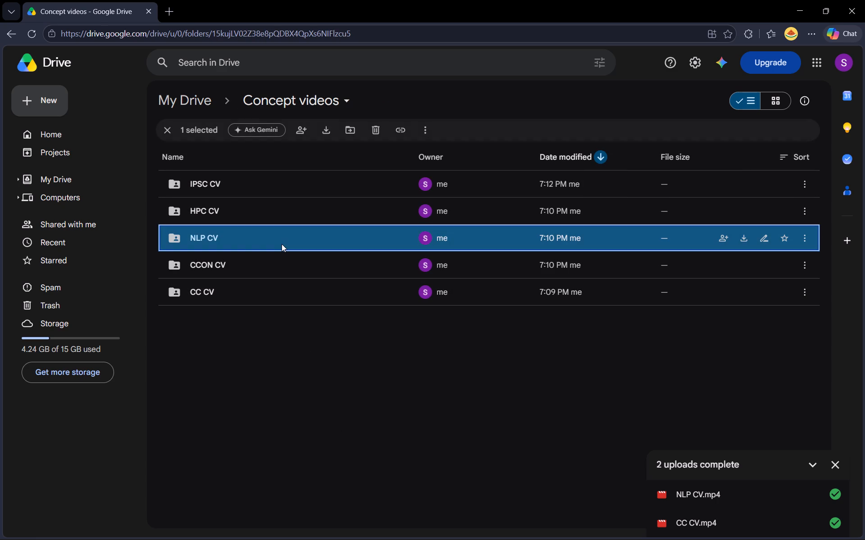
pyautogui.doubleClick(282, 244)
pyautogui.hscroll(4, 329, 390)
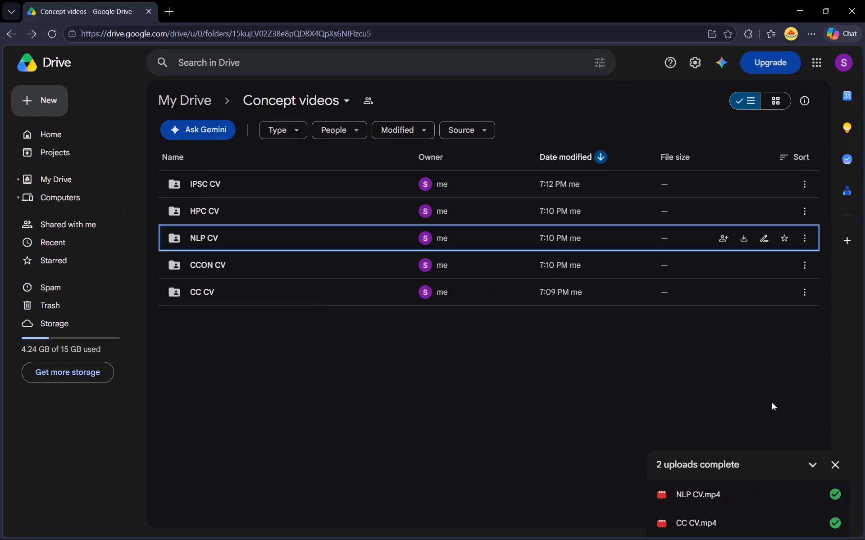
pyautogui.click(561, 360)
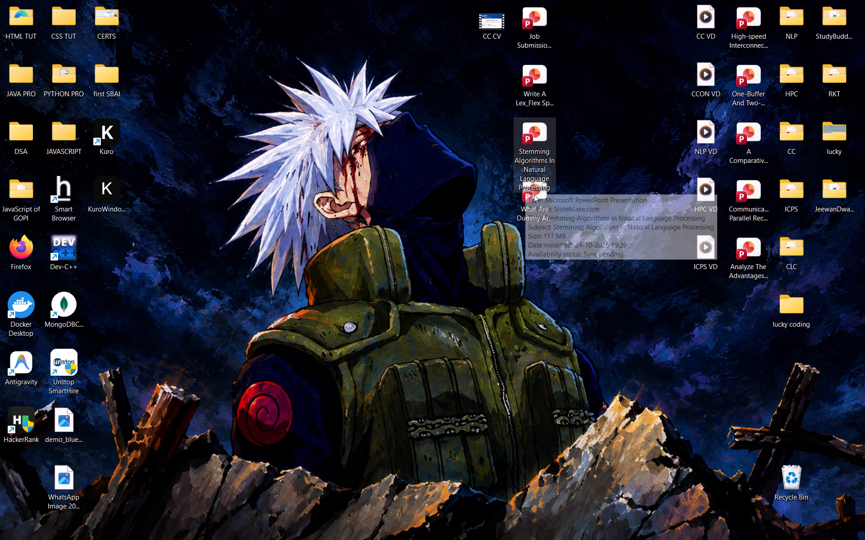
# Switch to the desktop and open the presentation whose name starts with "What Are Dummy Ar".
pyautogui.click(382, 241)
pyautogui.doubleClick(538, 208)
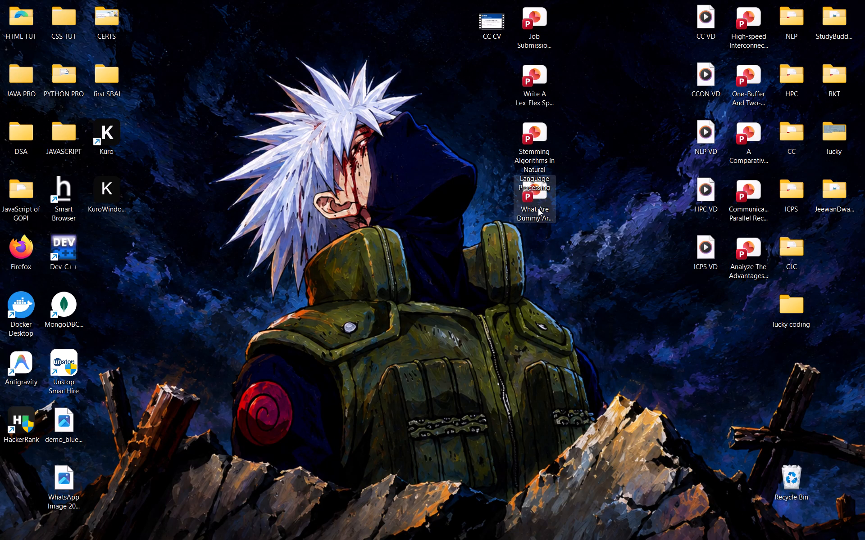
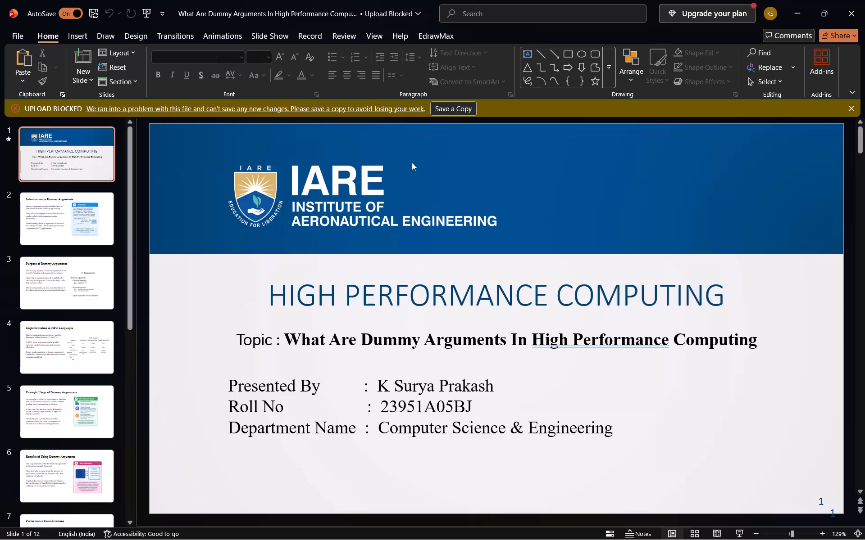
# Save a copy of the dummy arguments presentation to the Desktop under the same name, replacing the existing file.
pyautogui.click(415, 12)
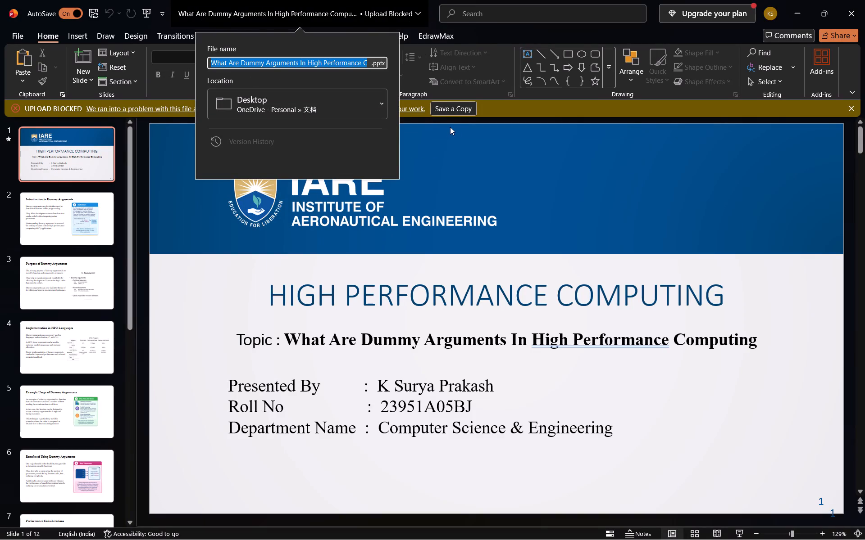
pyautogui.click(451, 101)
pyautogui.click(451, 102)
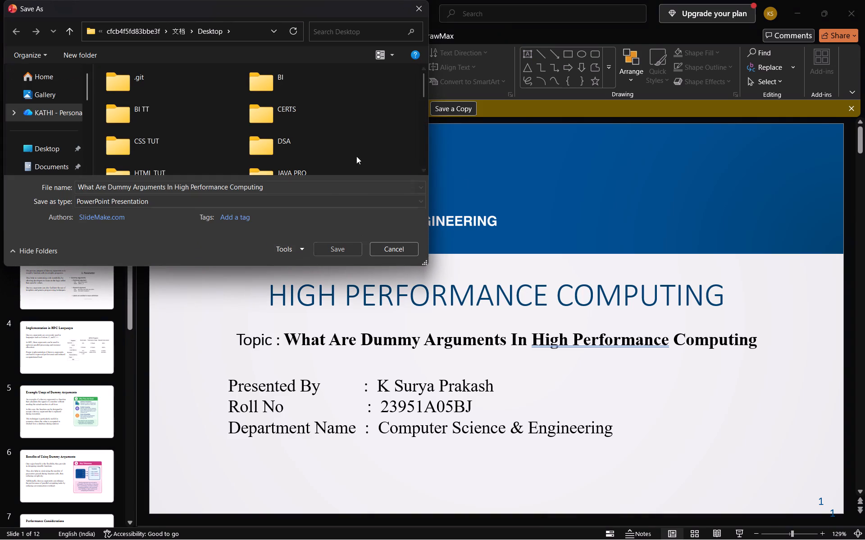
pyautogui.click(44, 156)
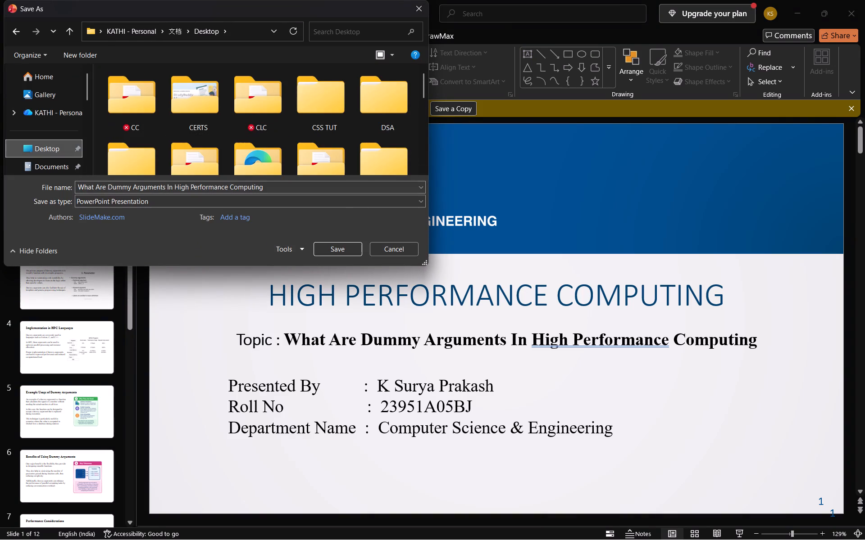
pyautogui.click(352, 249)
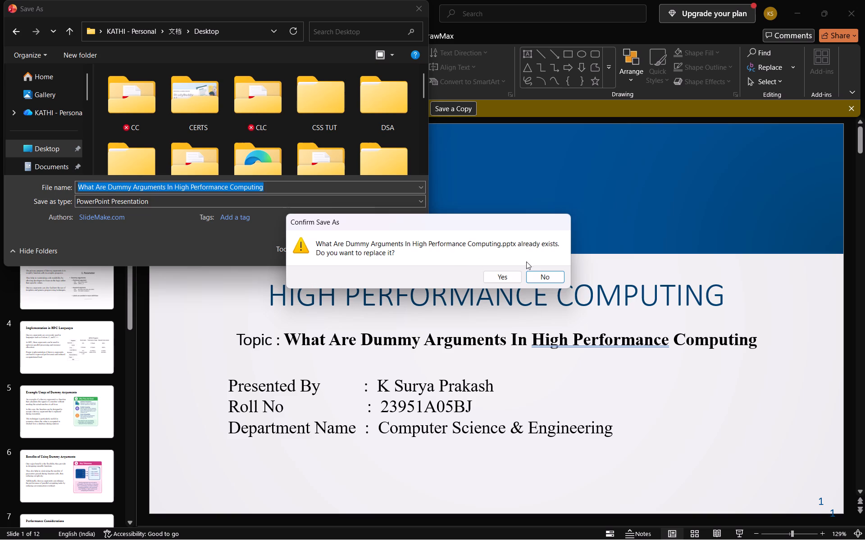
pyautogui.click(512, 278)
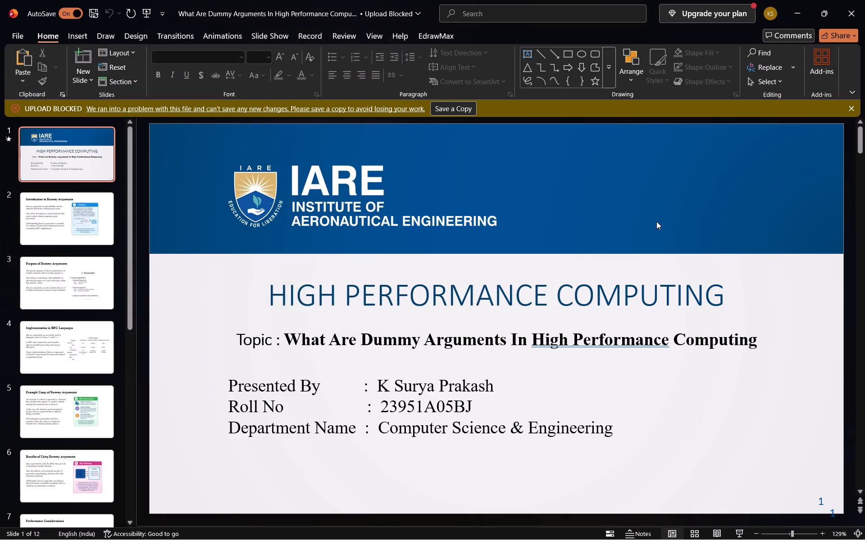
# Close the presentation, reopen it from the refreshed desktop, and dismiss the upload-blocked notice.
pyautogui.click(860, 0)
pyautogui.rightClick(364, 138)
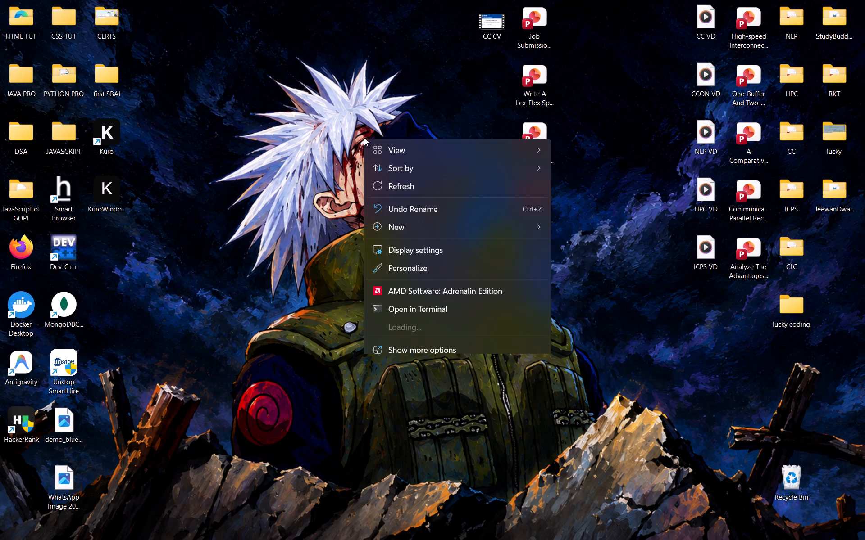
pyautogui.click(387, 191)
pyautogui.doubleClick(546, 194)
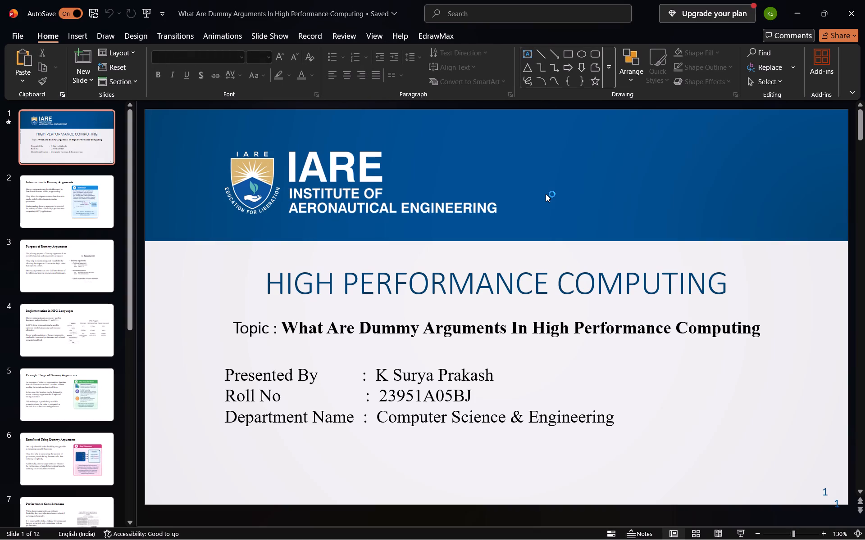
pyautogui.scroll(-3, 66, 294)
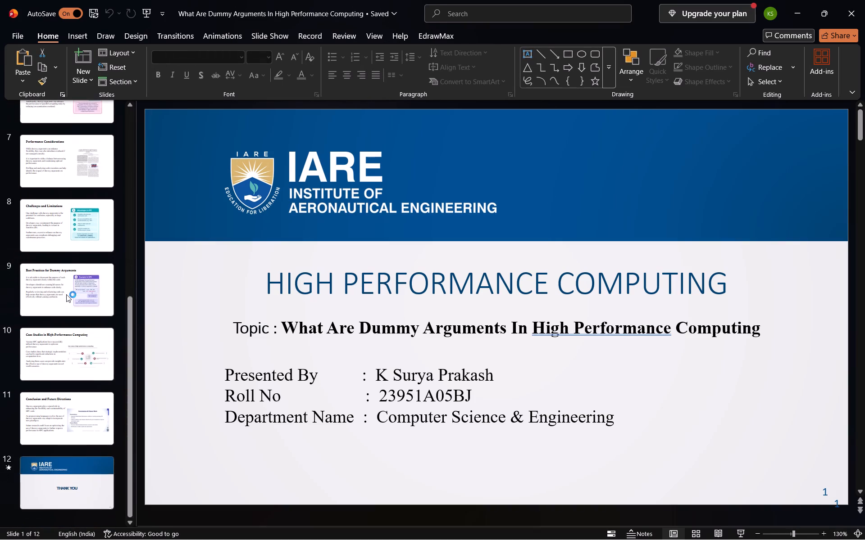
pyautogui.scroll(-2, 66, 294)
pyautogui.scroll(16, 66, 294)
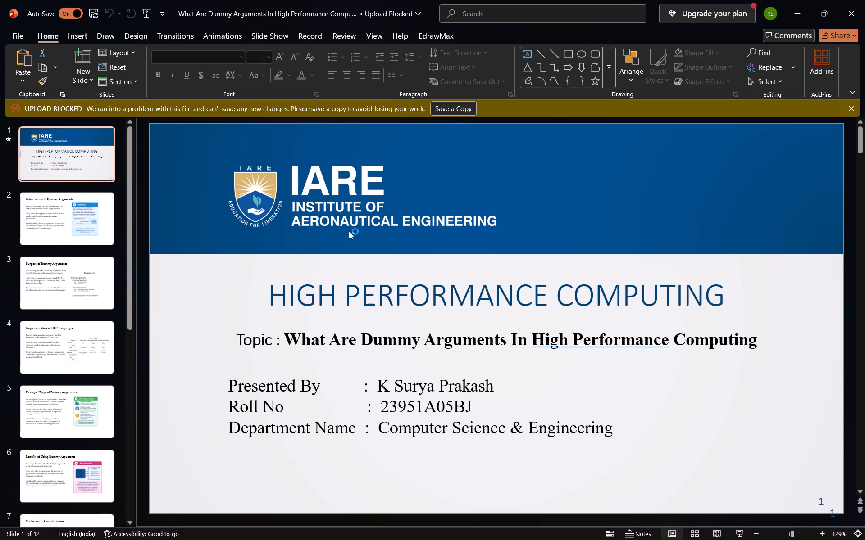
pyautogui.click(854, 109)
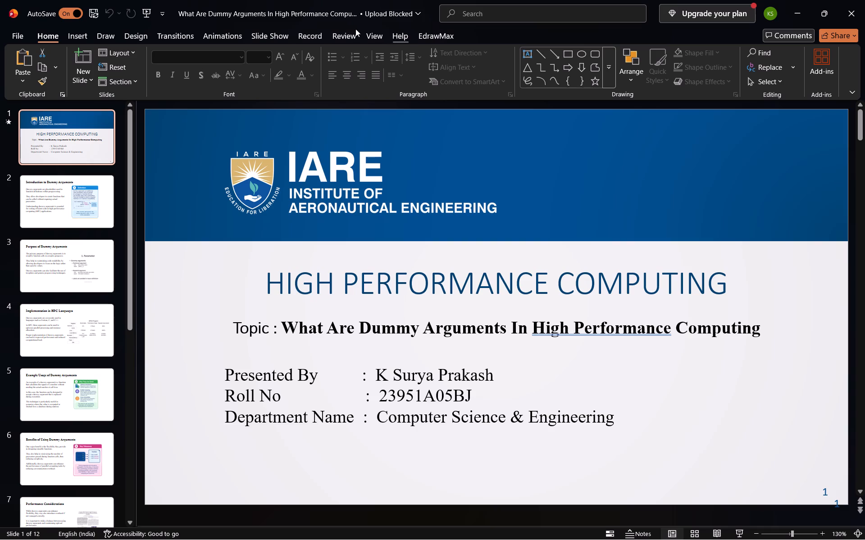
# Open the slide show recording view and start recording the presentation from slide 1 with the camera on.
pyautogui.click(309, 31)
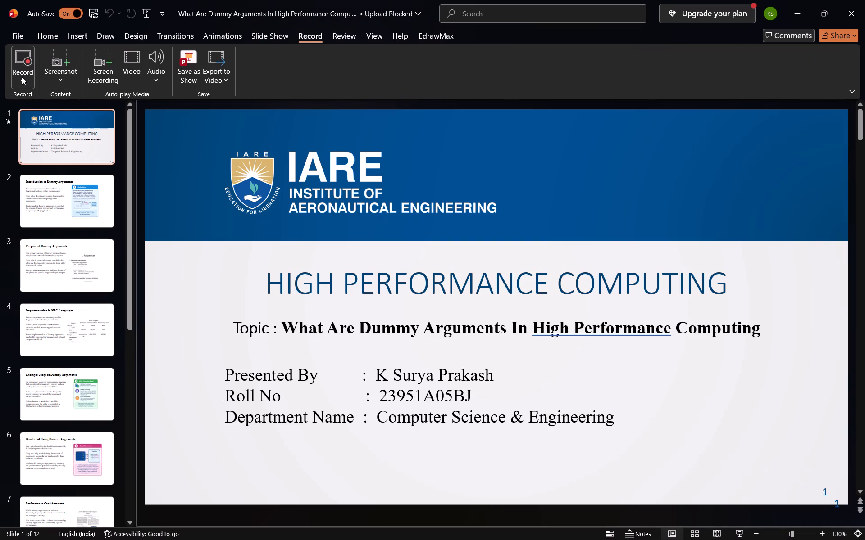
pyautogui.click(22, 77)
pyautogui.click(69, 97)
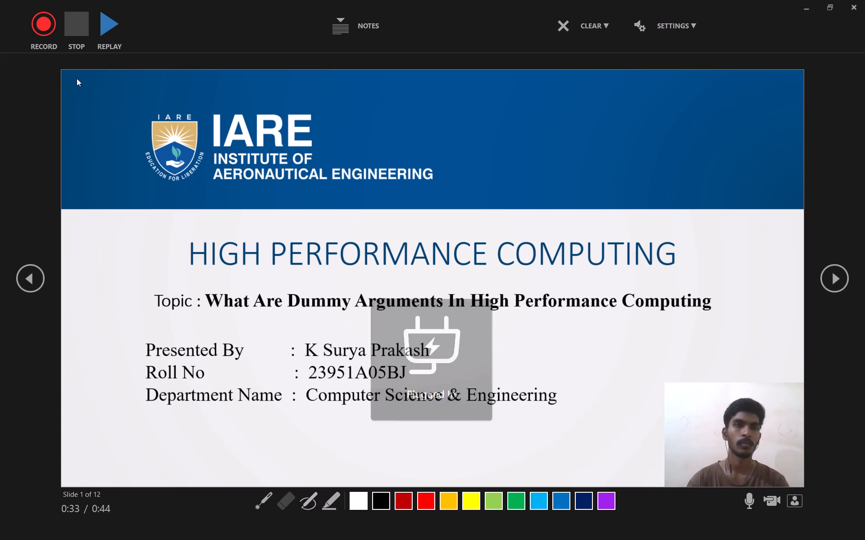
pyautogui.click(47, 27)
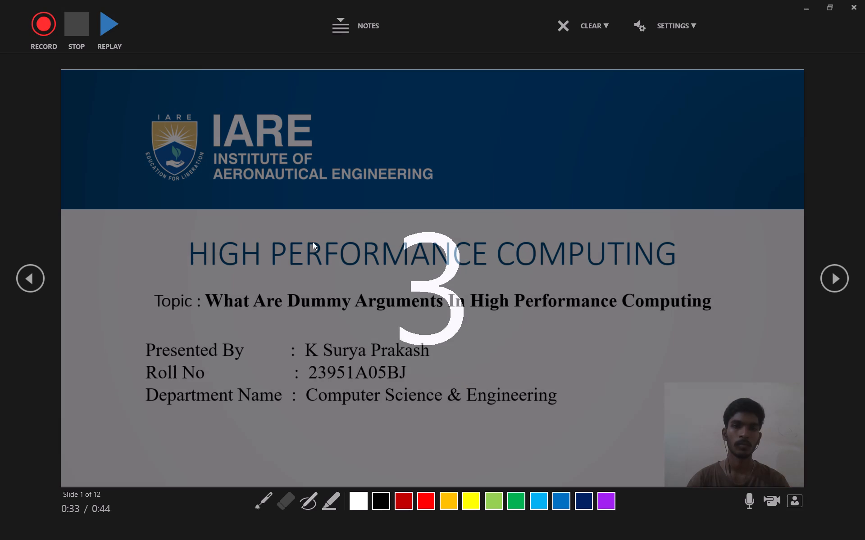
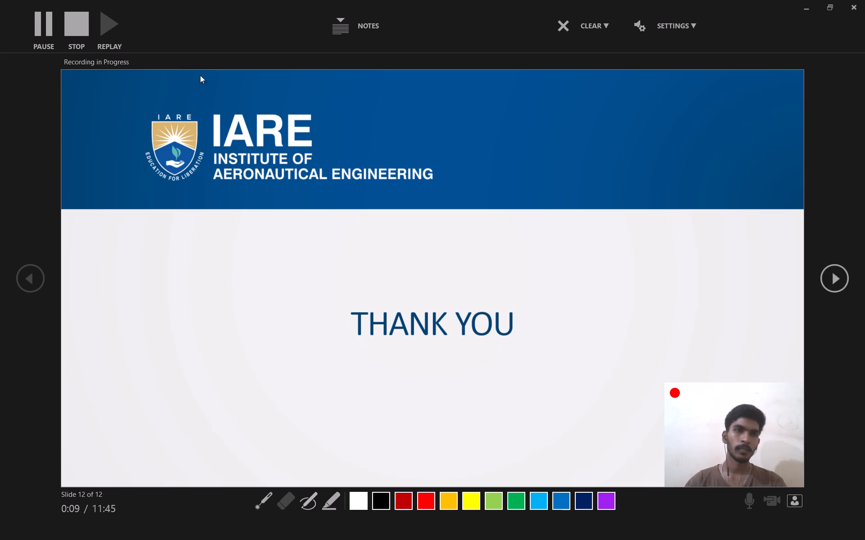
# Stop the slide show recording on the closing THANK YOU slide and leave the recording view.
pyautogui.click(77, 28)
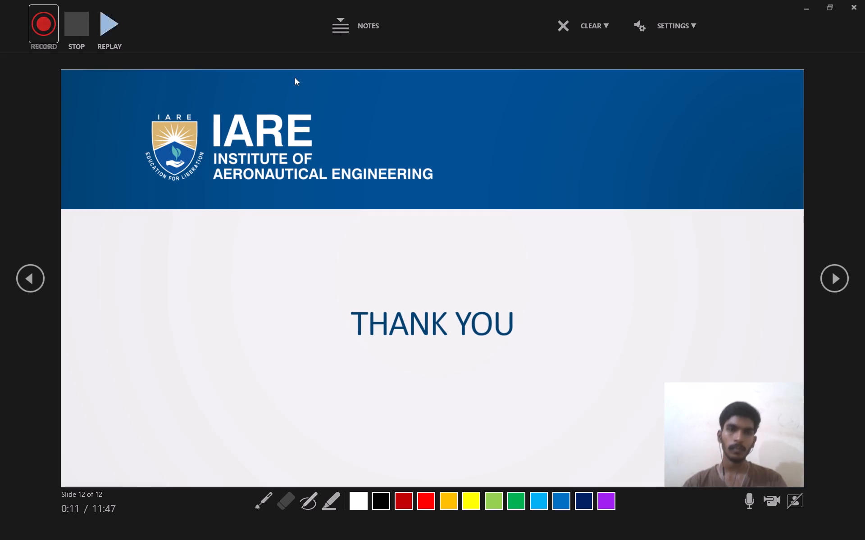
pyautogui.click(847, 9)
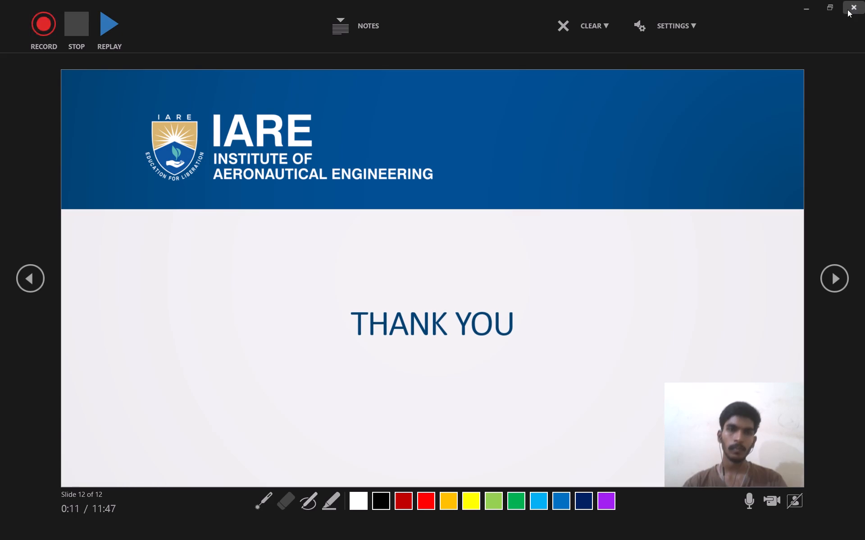
# Export the presentation as an HD (720p) MPEG-4 video with recorded timings and narrations, saved to the Desktop as HPC CV.
pyautogui.click(209, 77)
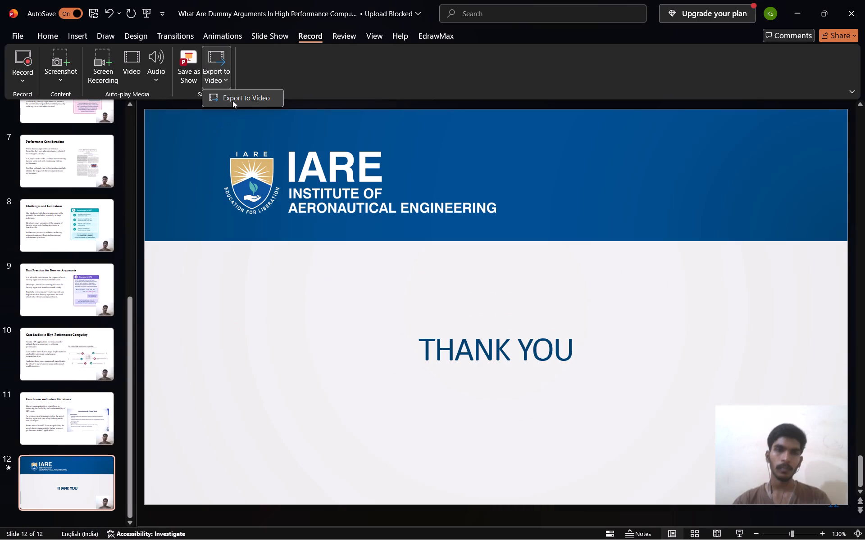
pyautogui.click(234, 97)
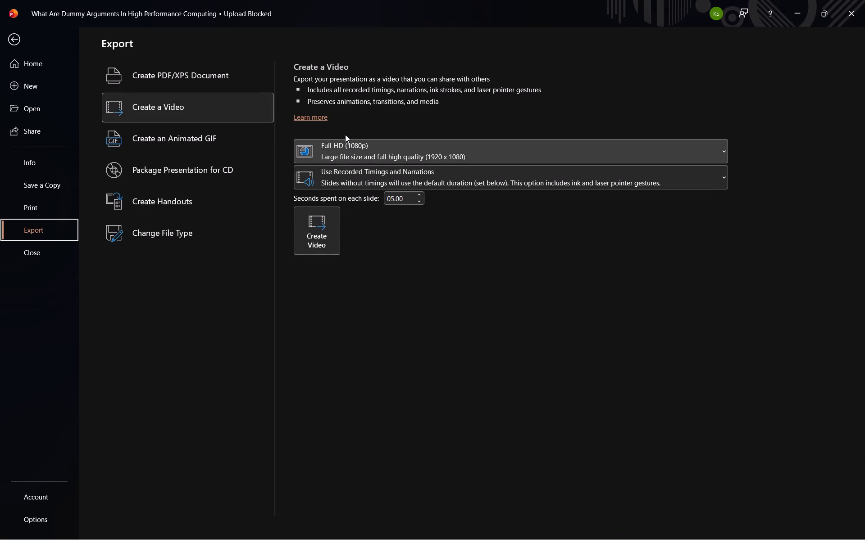
pyautogui.click(347, 146)
pyautogui.click(342, 232)
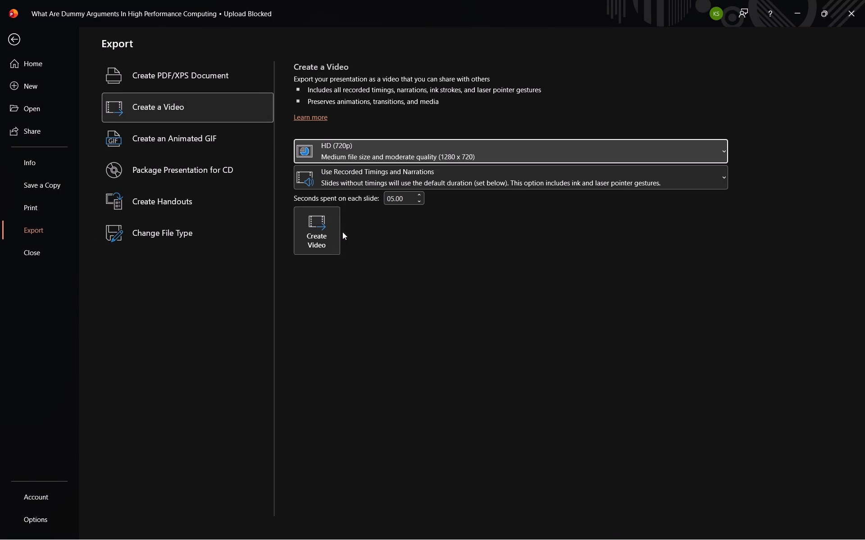
pyautogui.click(324, 229)
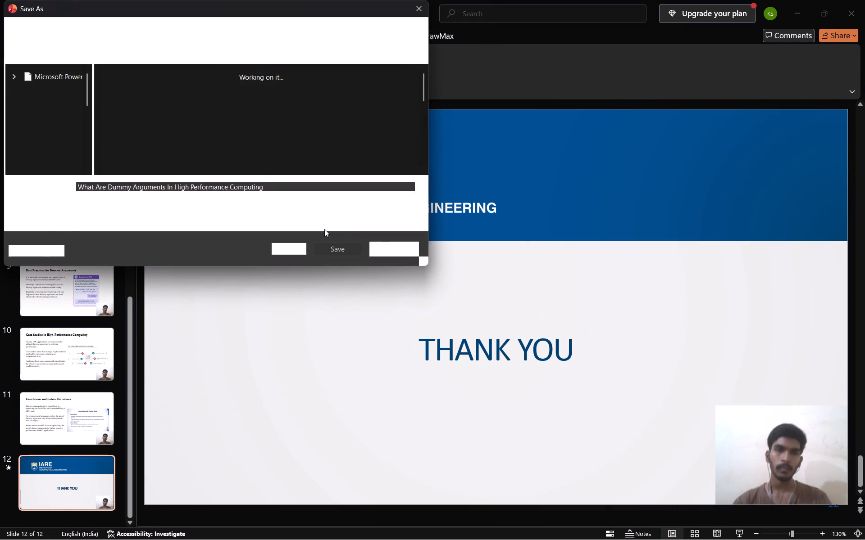
pyautogui.click(53, 155)
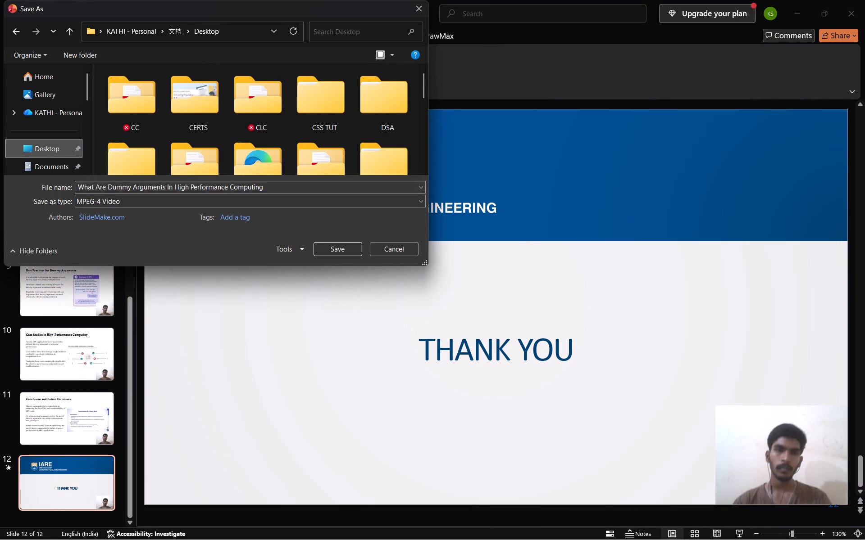
pyautogui.click(268, 184)
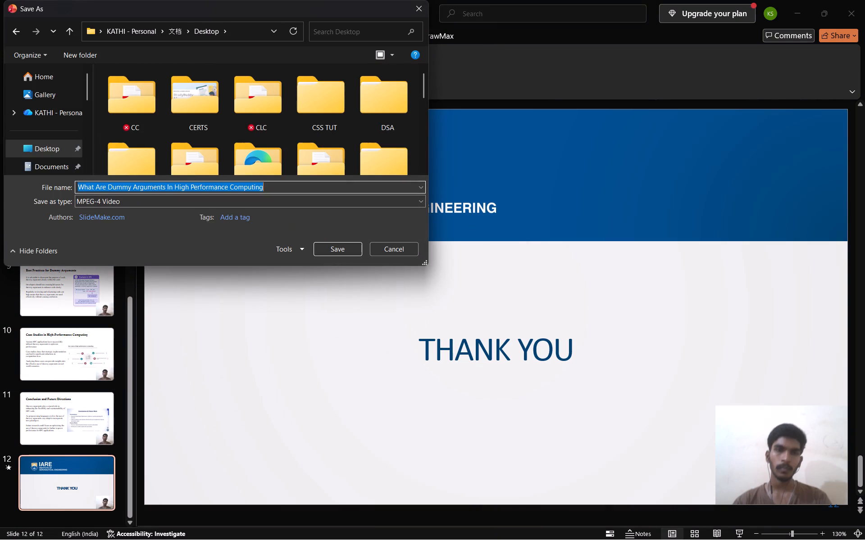
pyautogui.write('HPC')
pyautogui.press('space')
pyautogui.write('CV')
pyautogui.press('Return')
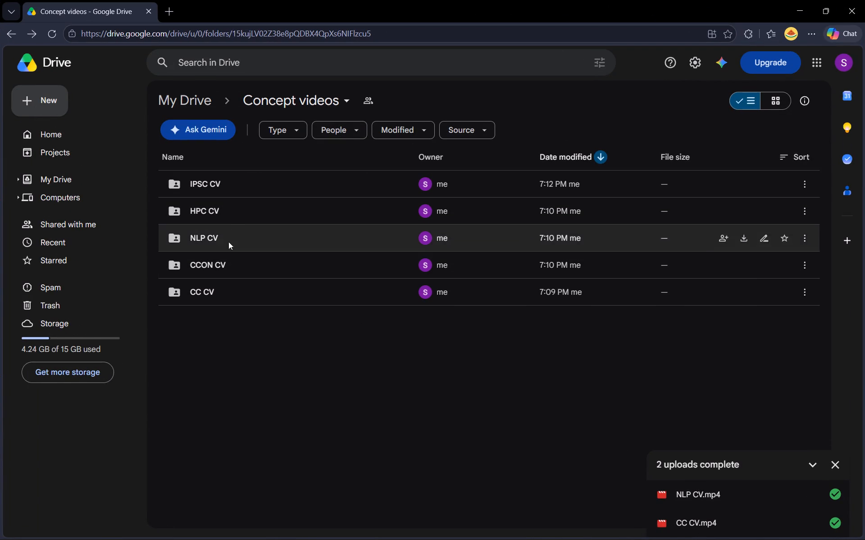
# Switch to Google Drive in the browser and open the HPC CV folder inside Concept videos.
pyautogui.doubleClick(247, 261)
pyautogui.hscroll(4, 247, 261)
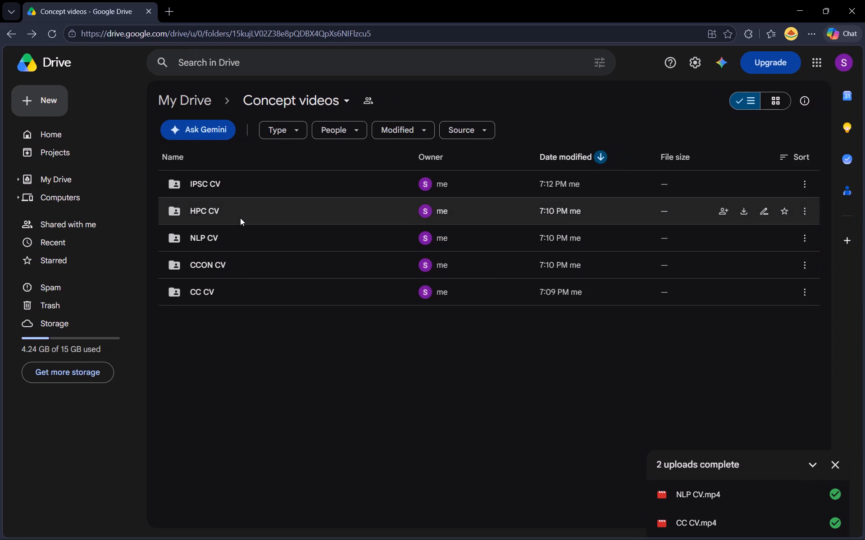
pyautogui.doubleClick(240, 218)
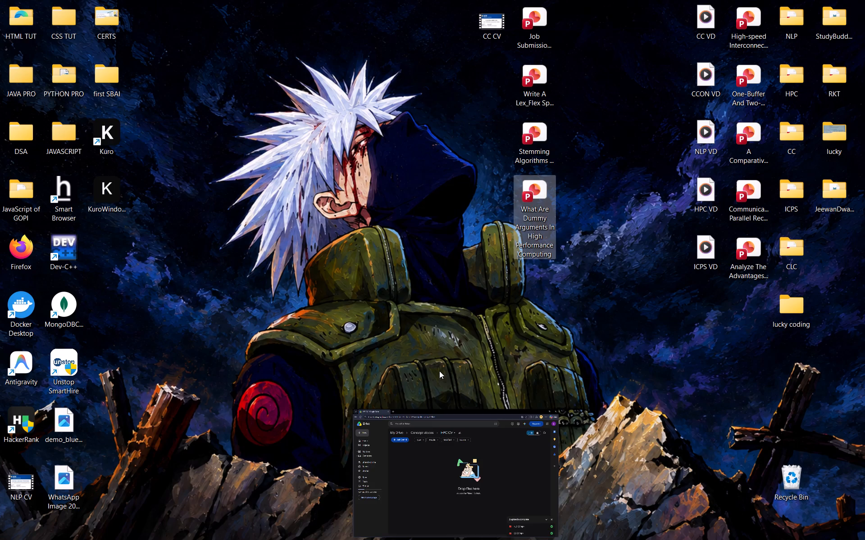
# Open the presentation whose name begins "Write A Lex_Flex" from the desktop.
pyautogui.doubleClick(537, 78)
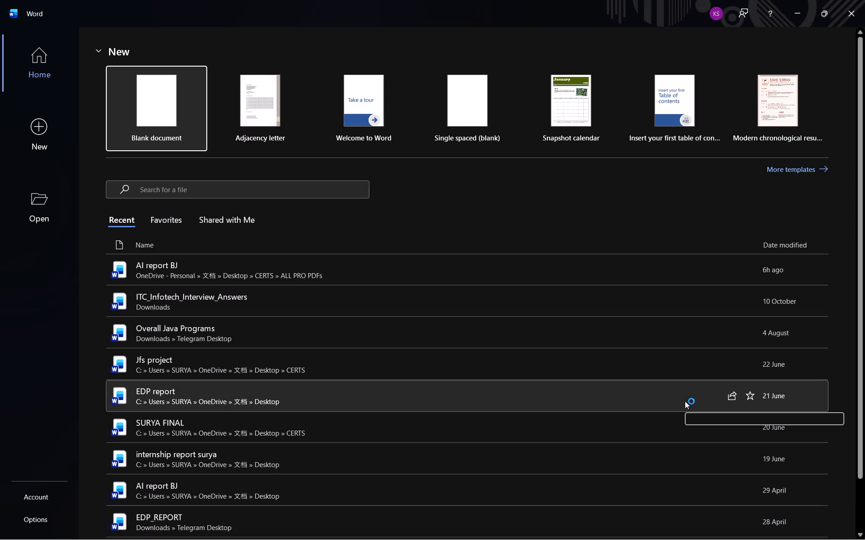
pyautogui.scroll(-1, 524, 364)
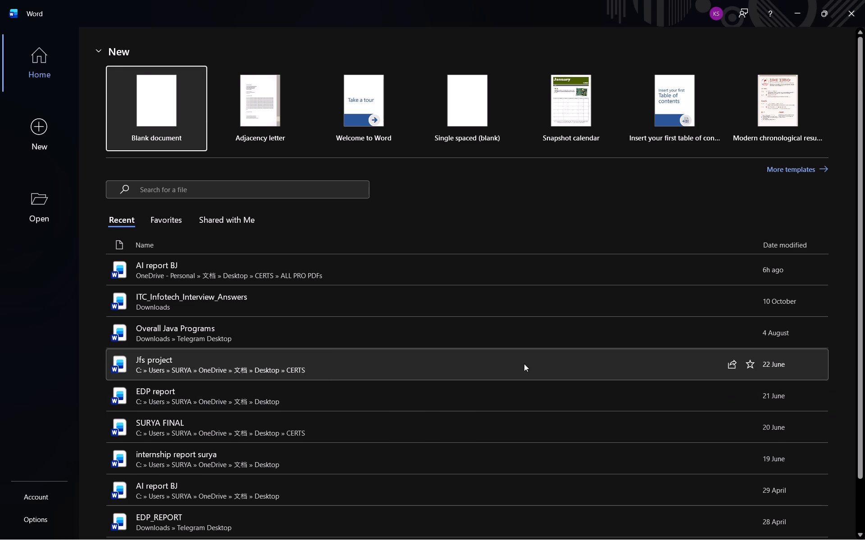
# In Word, browse the recent documents and open TOC AAT 2 from the Desktop's TC TT folder.
pyautogui.scroll(-1, 524, 364)
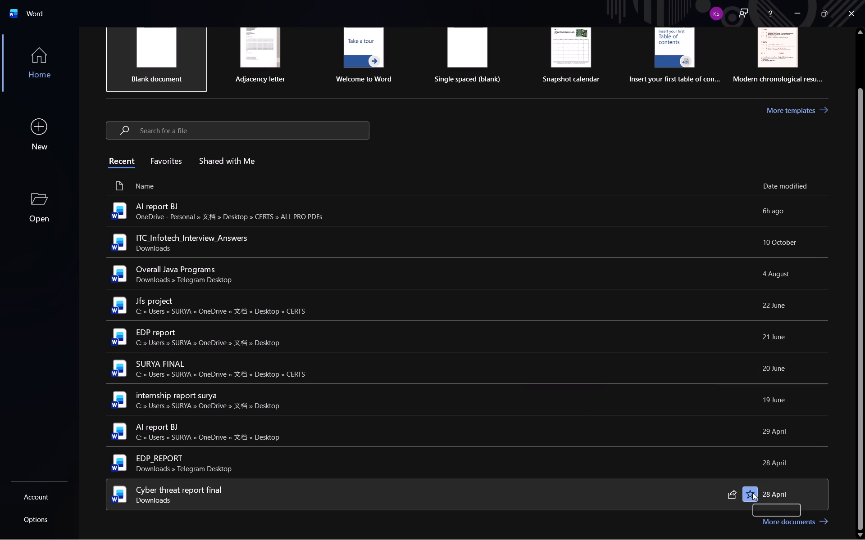
pyautogui.click(796, 518)
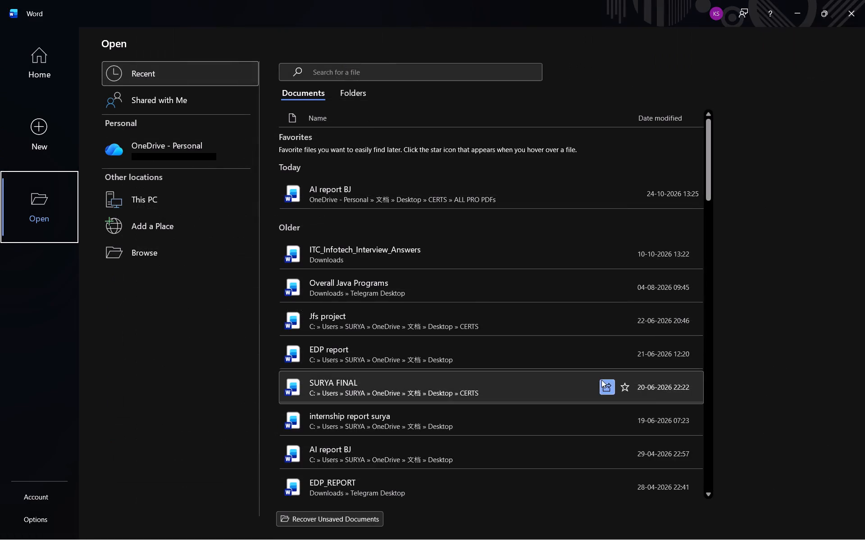
pyautogui.scroll(-1, 391, 212)
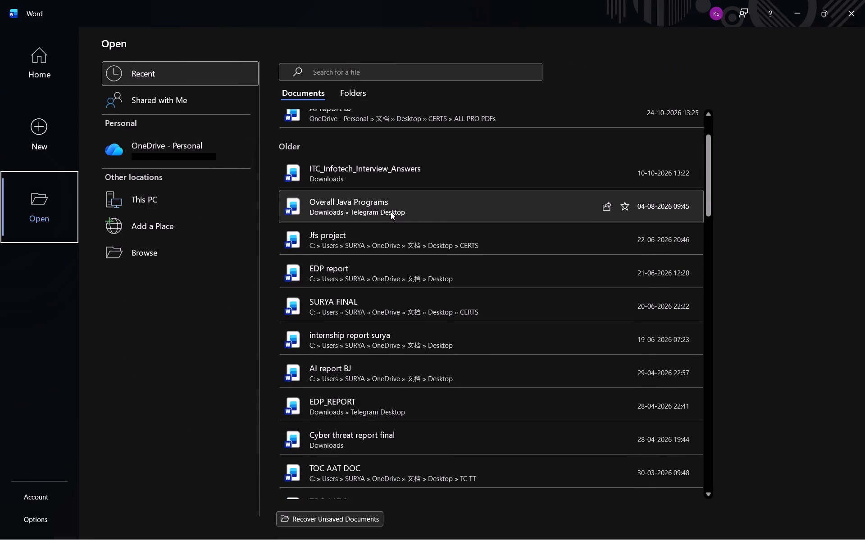
pyautogui.scroll(-4, 391, 212)
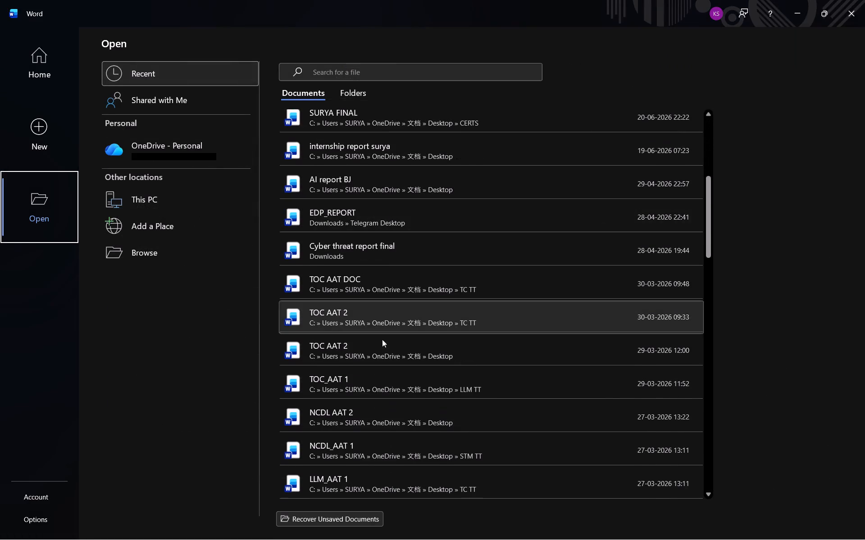
pyautogui.doubleClick(360, 306)
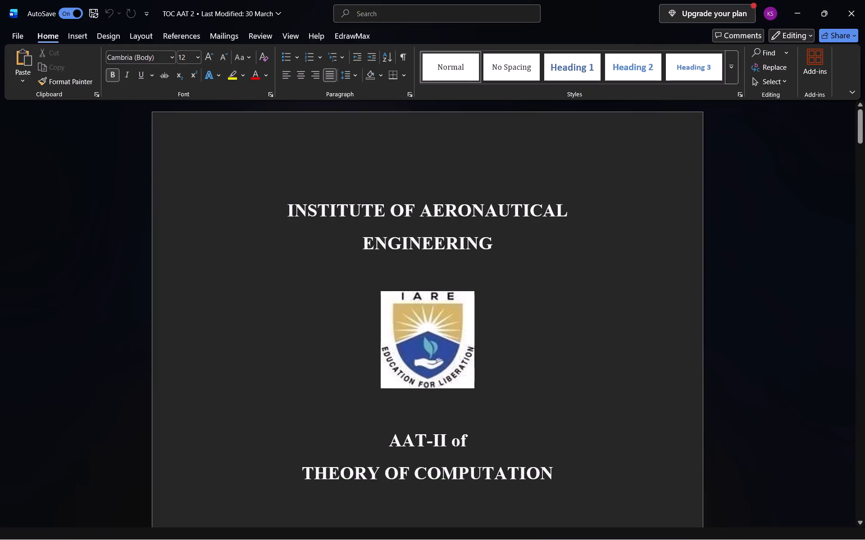
# Look through the TOC AAT 2 document, from the cover page to the answers and back.
pyautogui.scroll(-3, 492, 330)
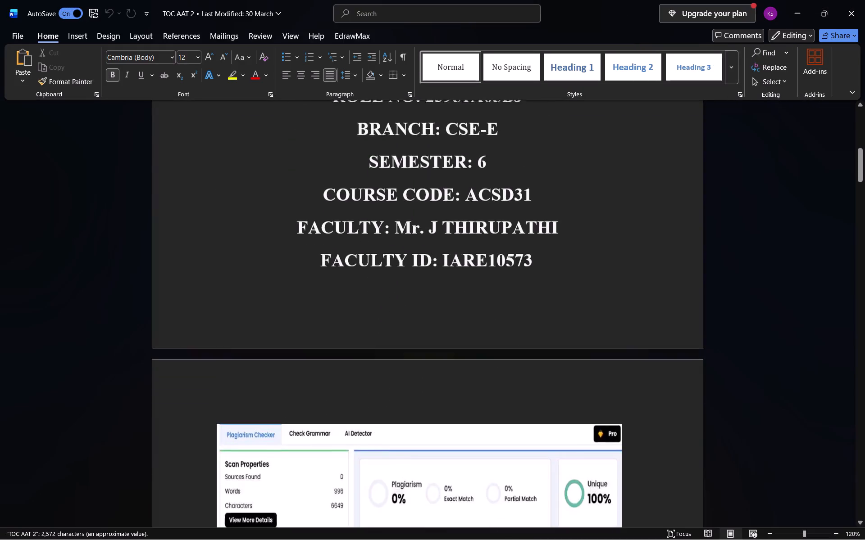
pyautogui.scroll(4, 492, 330)
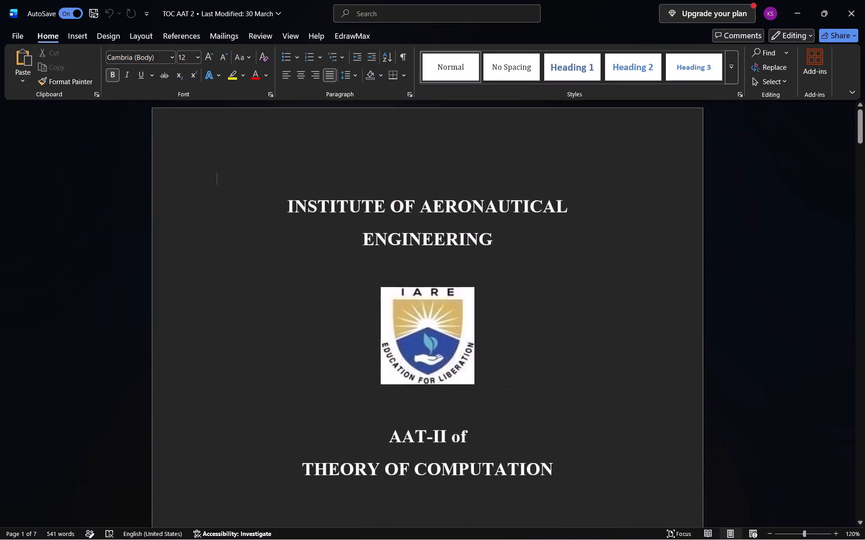
pyautogui.scroll(-2, 492, 330)
pyautogui.scroll(2, 492, 330)
pyautogui.scroll(-4, 492, 330)
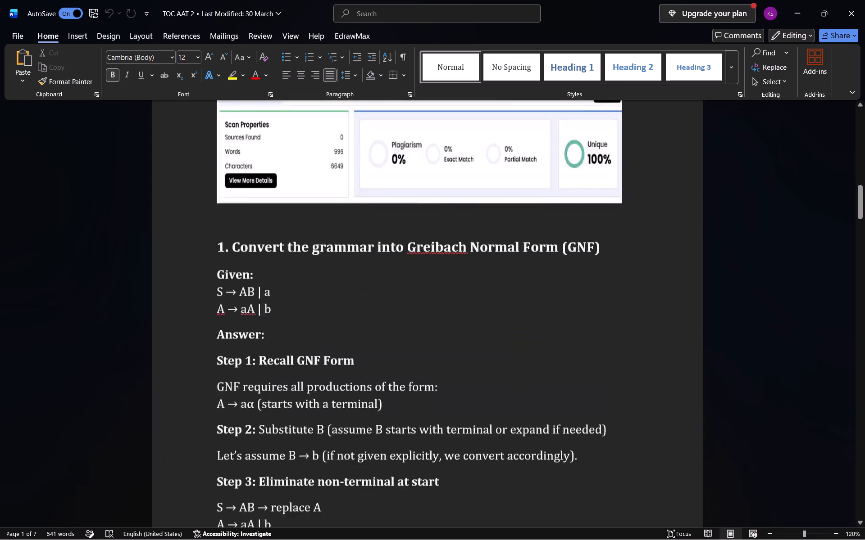
pyautogui.scroll(-4, 492, 330)
pyautogui.scroll(3, 492, 330)
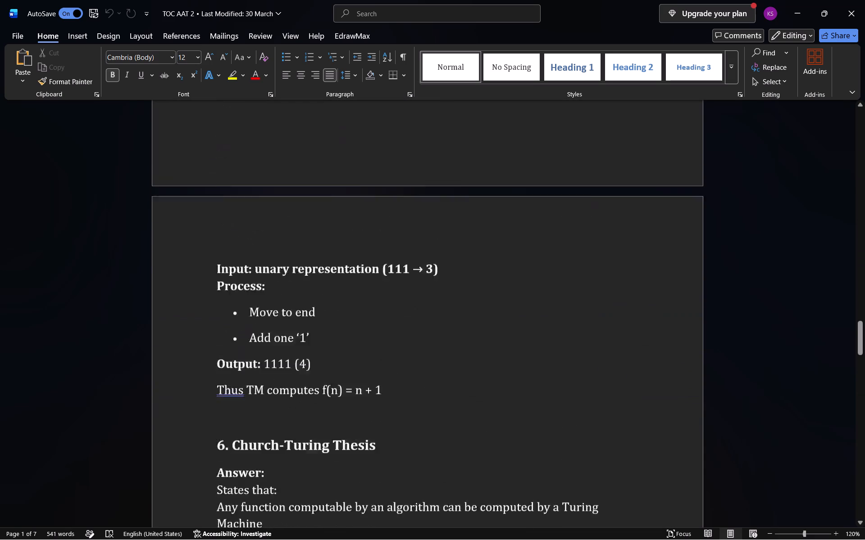
pyautogui.scroll(12, 492, 330)
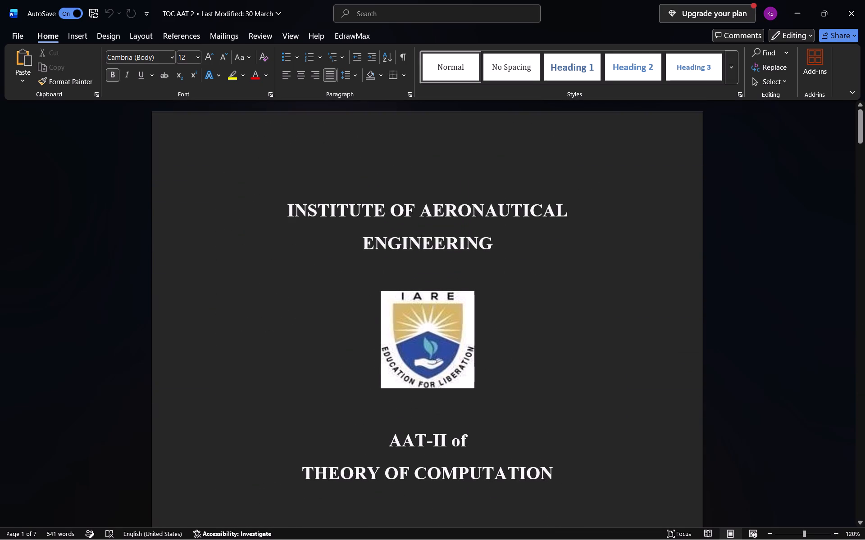
# Change the semester on the cover page to 7.
pyautogui.scroll(-1, 492, 330)
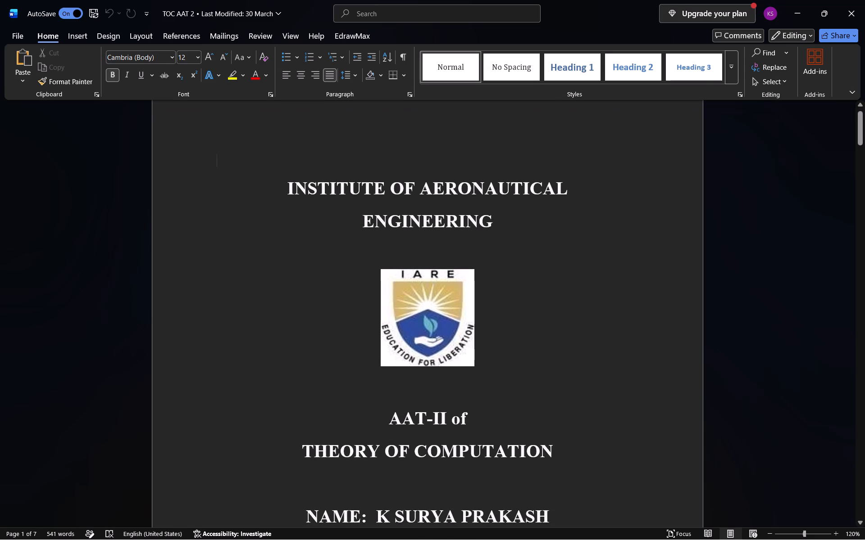
pyautogui.scroll(-1, 492, 330)
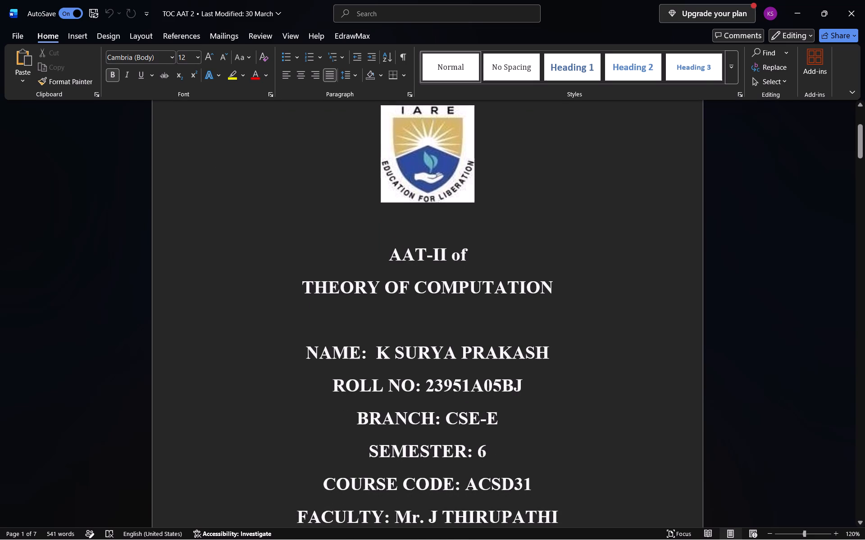
pyautogui.scroll(-2, 492, 330)
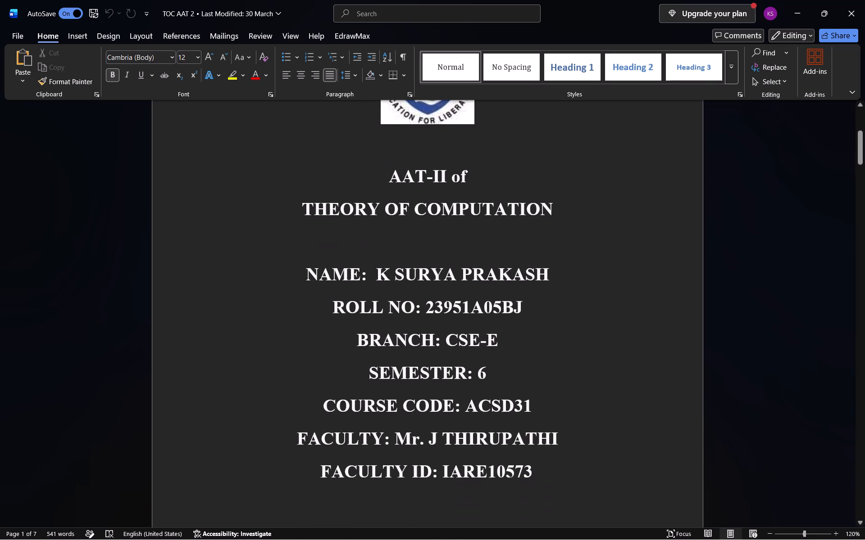
pyautogui.click(488, 374)
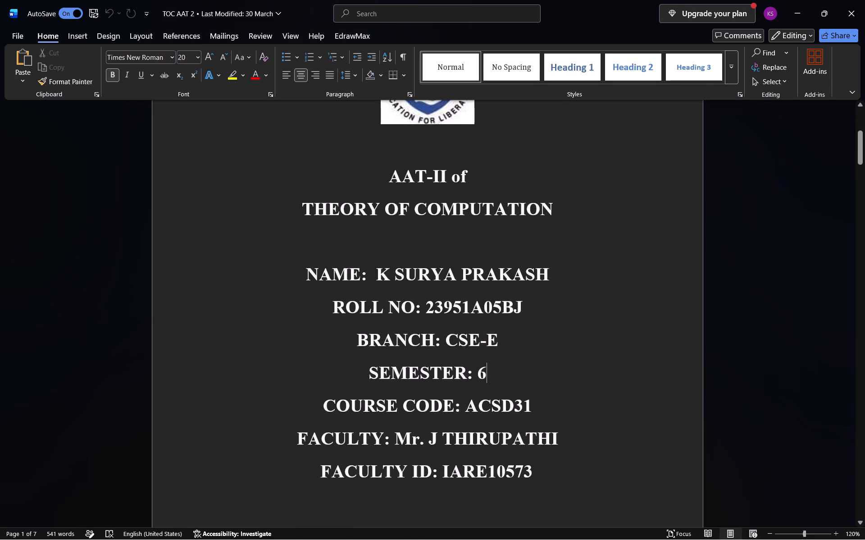
pyautogui.press('BackSpace')
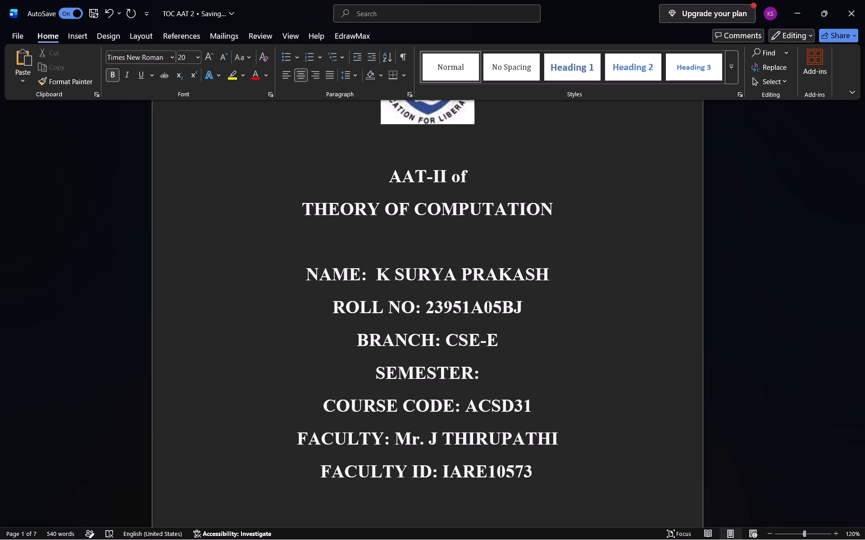
pyautogui.press('7')
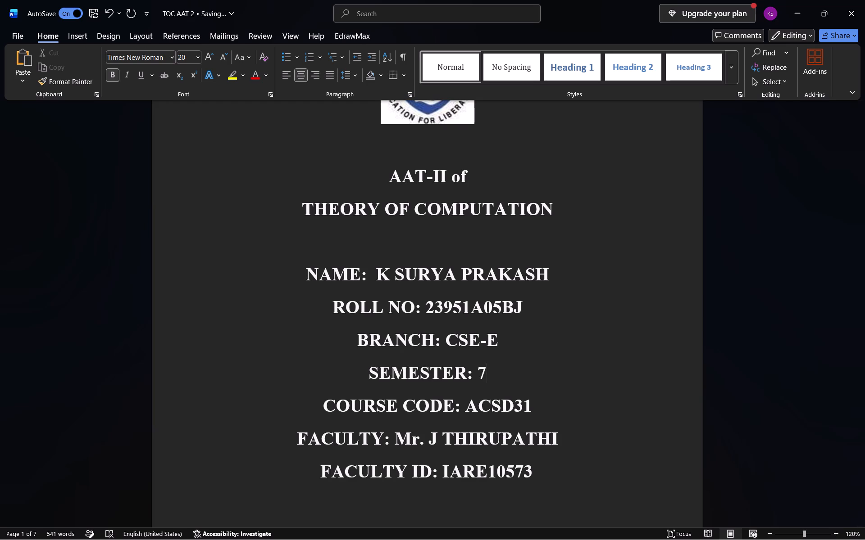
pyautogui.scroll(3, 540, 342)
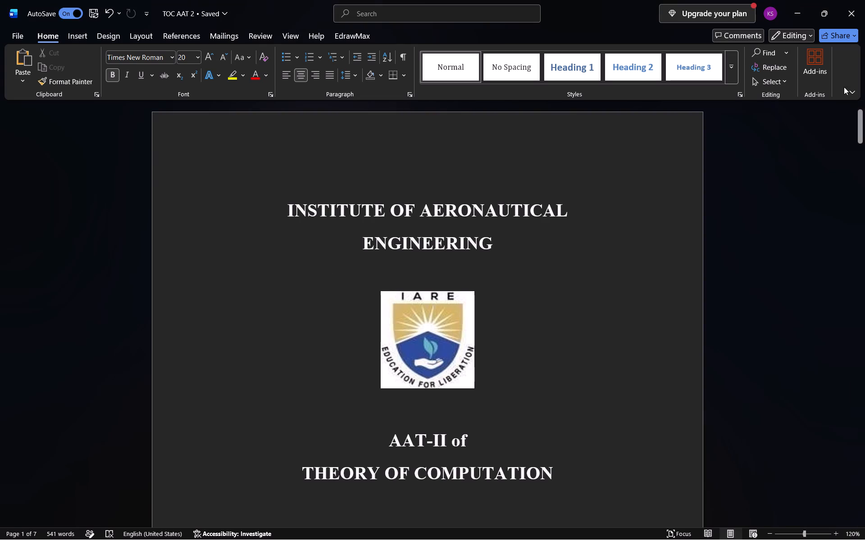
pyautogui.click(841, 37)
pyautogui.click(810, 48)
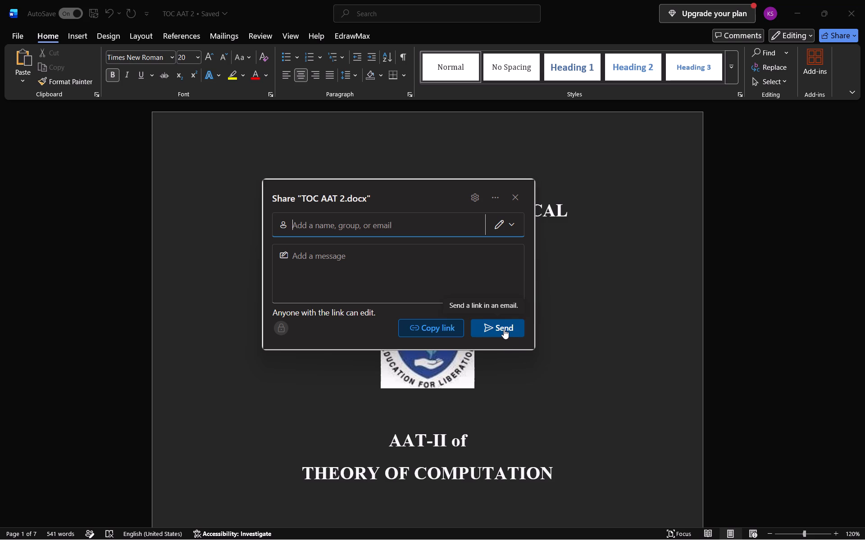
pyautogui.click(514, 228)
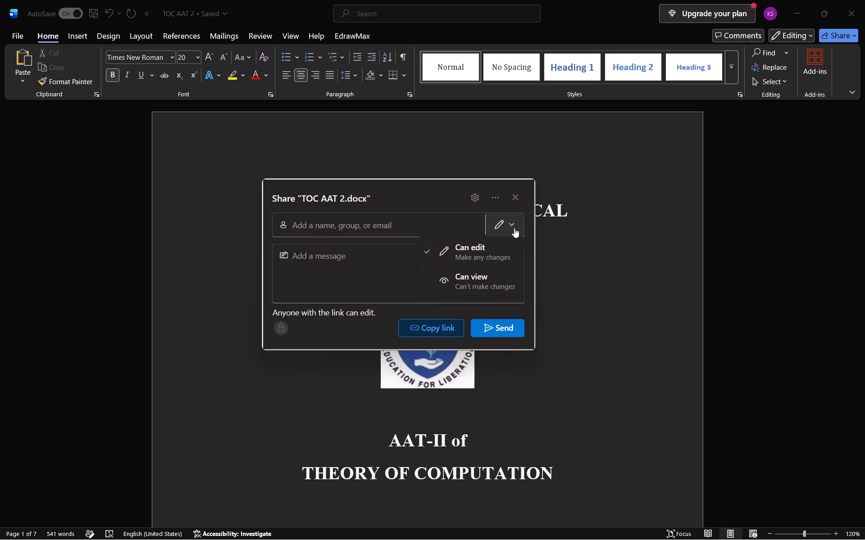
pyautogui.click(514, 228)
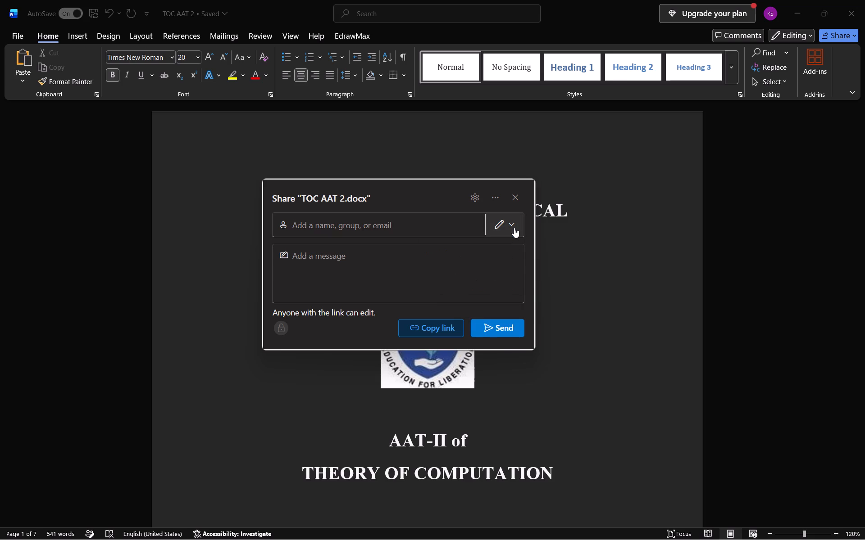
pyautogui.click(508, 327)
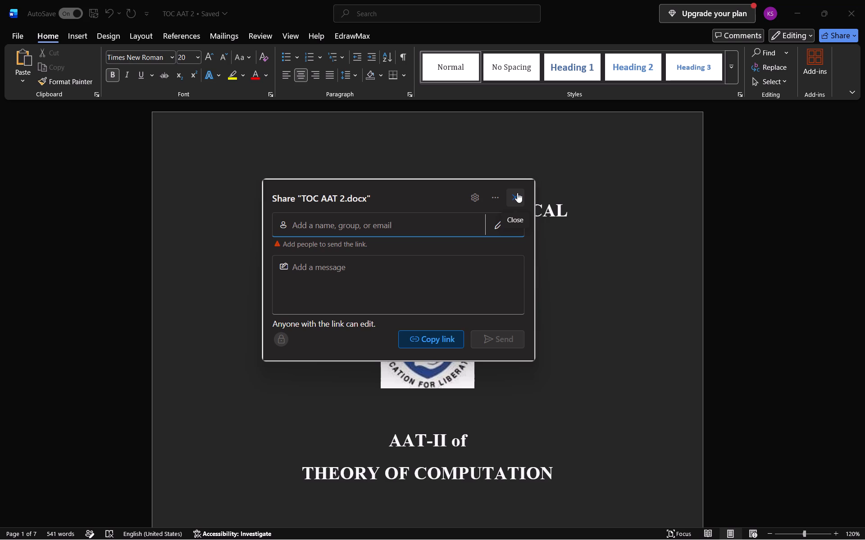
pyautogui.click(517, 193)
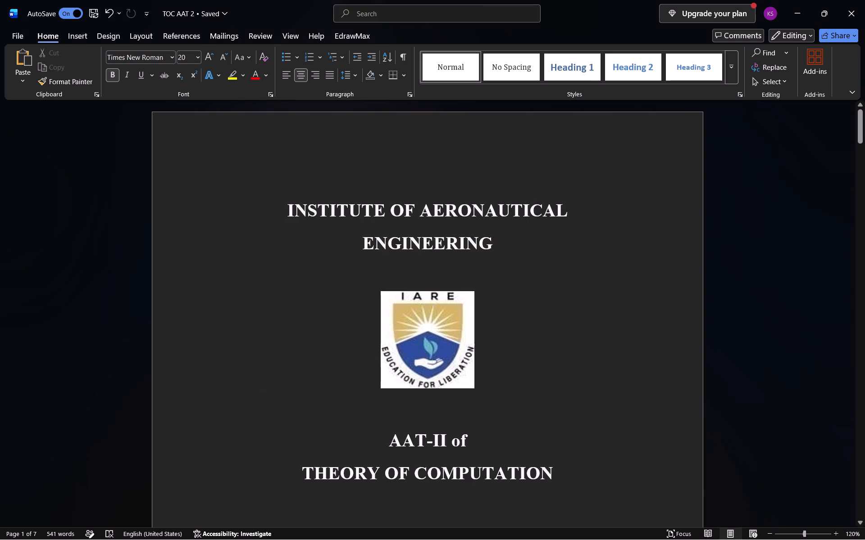
# Save a copy of the TOC AAT 2 document to the Desktop as a Word document named new.
pyautogui.click(18, 33)
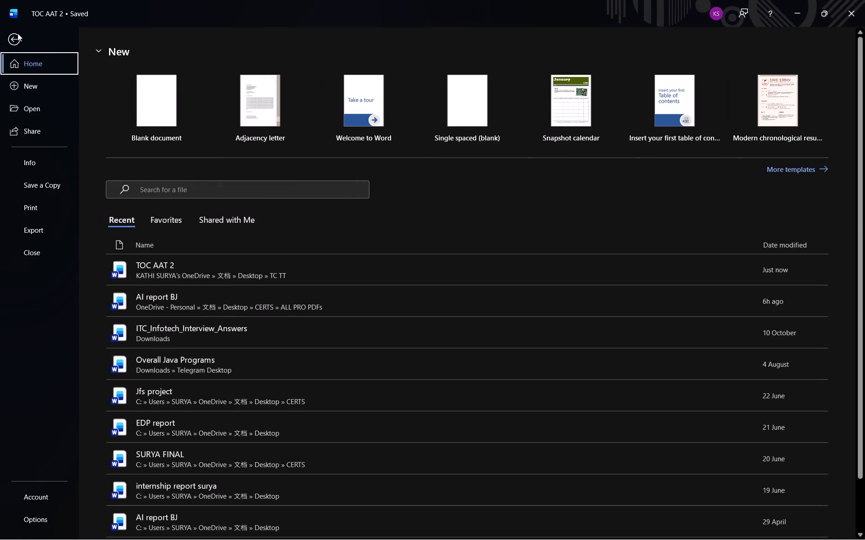
pyautogui.click(49, 188)
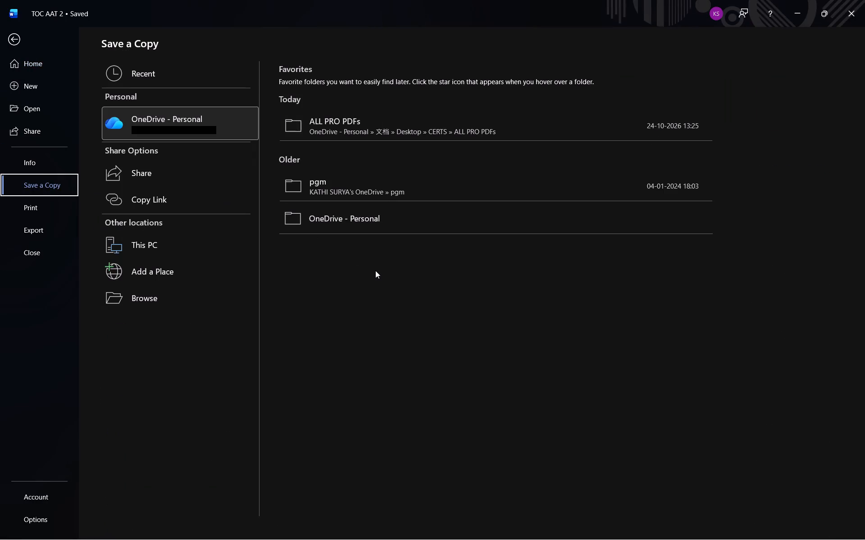
pyautogui.click(182, 249)
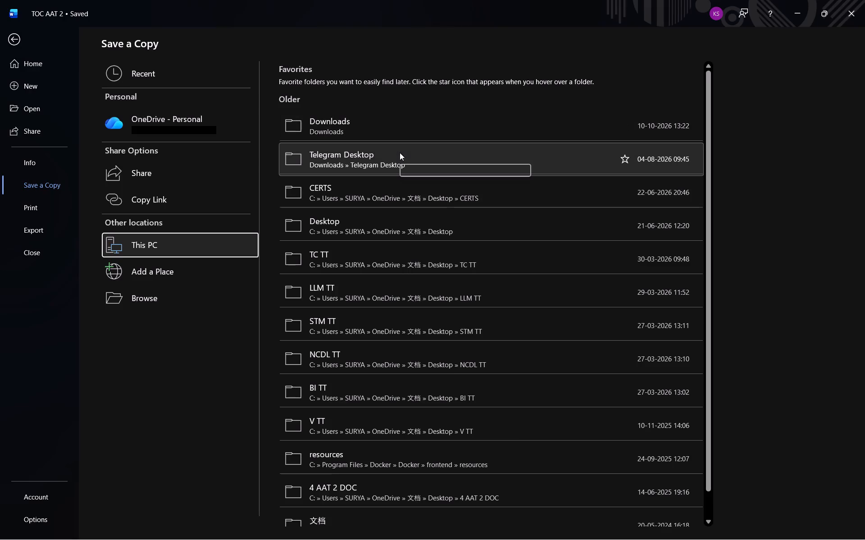
pyautogui.scroll(-4, 400, 153)
pyautogui.scroll(2, 400, 153)
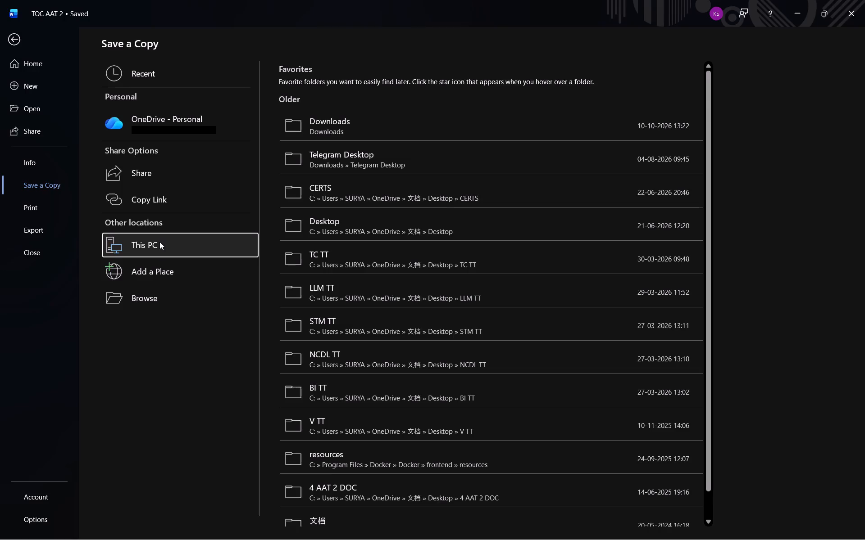
pyautogui.click(167, 297)
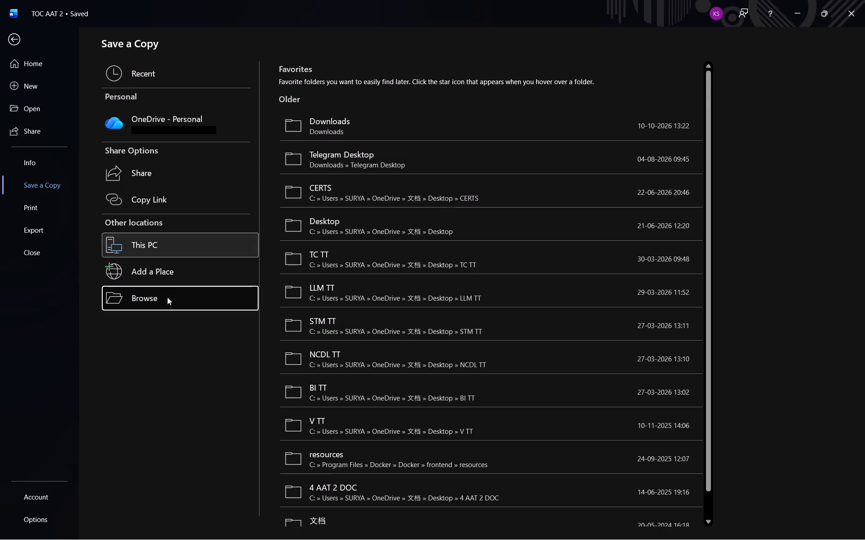
pyautogui.doubleClick(167, 297)
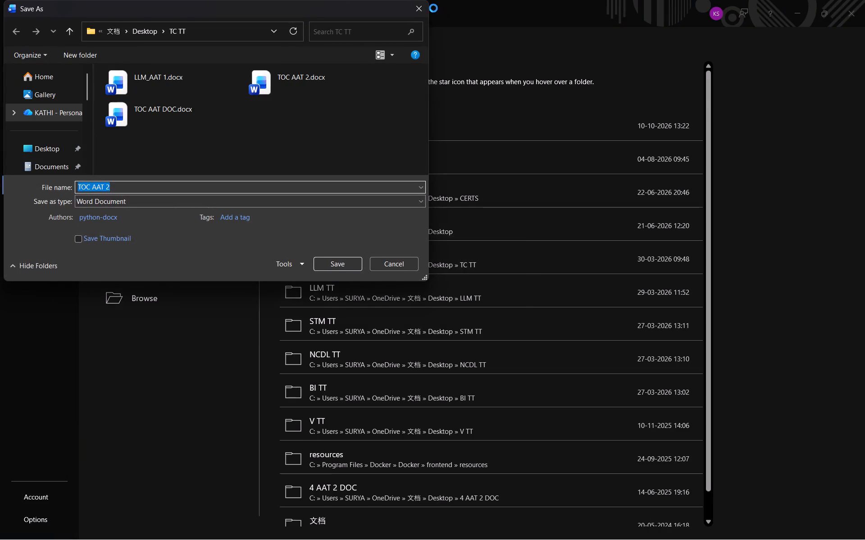
pyautogui.click(40, 145)
pyautogui.scroll(-4, 305, 125)
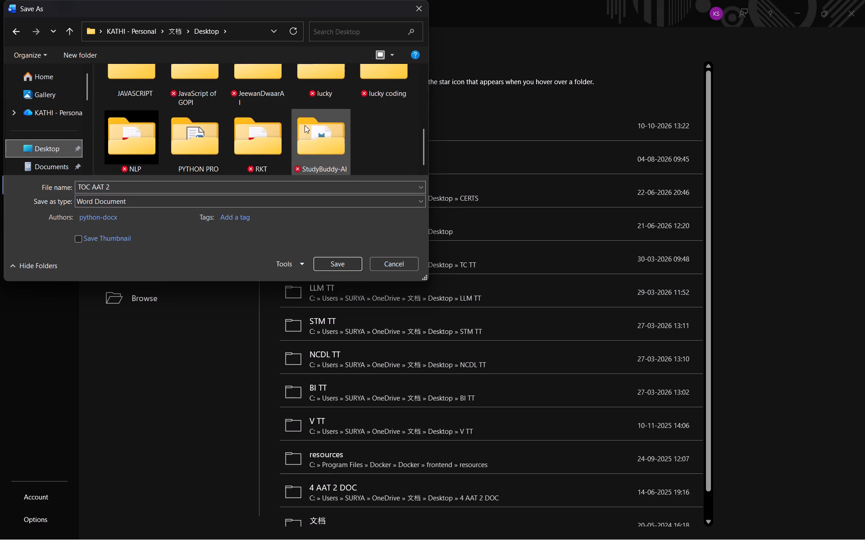
pyautogui.click(141, 182)
pyautogui.press('BackSpace')
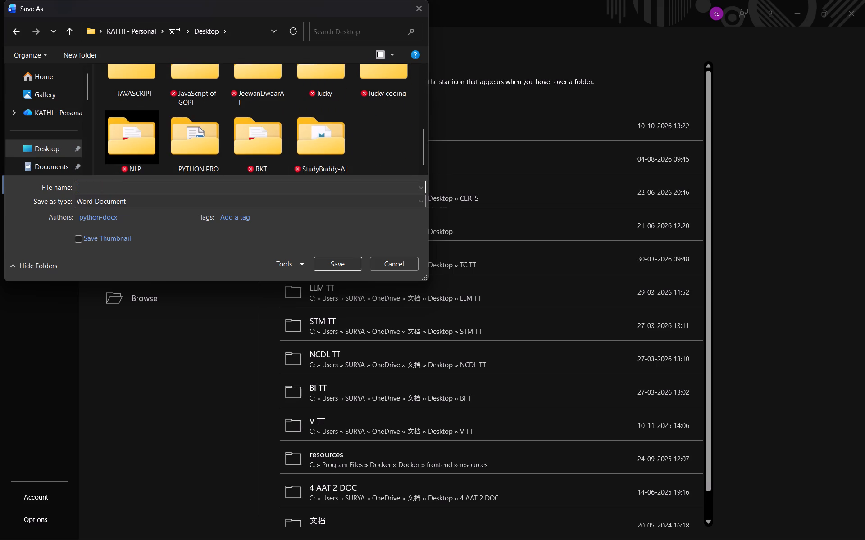
pyautogui.write('new')
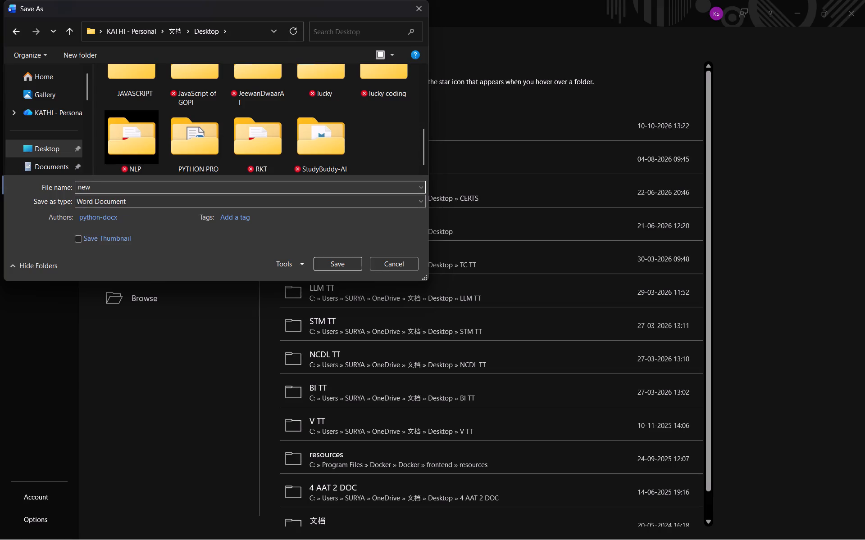
pyautogui.click(332, 262)
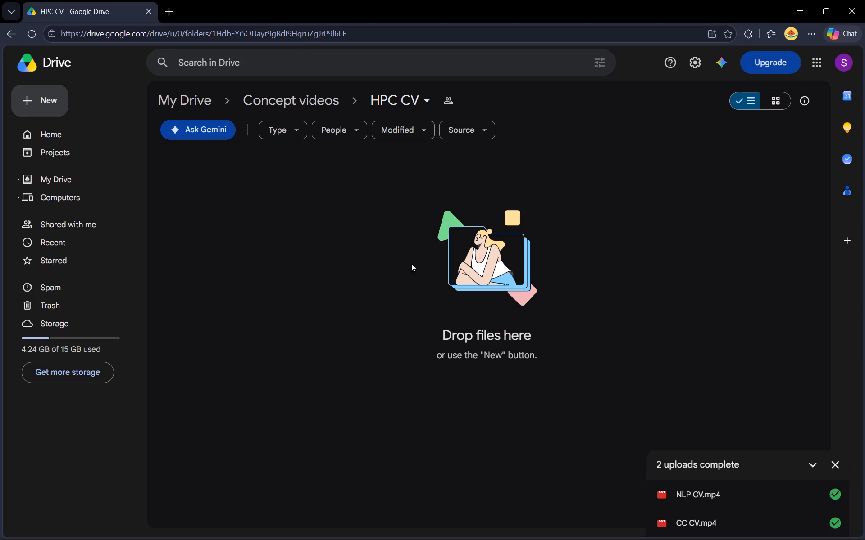
# Switch to Google Drive in the browser and upload the HPC CV video from the Desktop into the HPC CV folder.
pyautogui.click(51, 99)
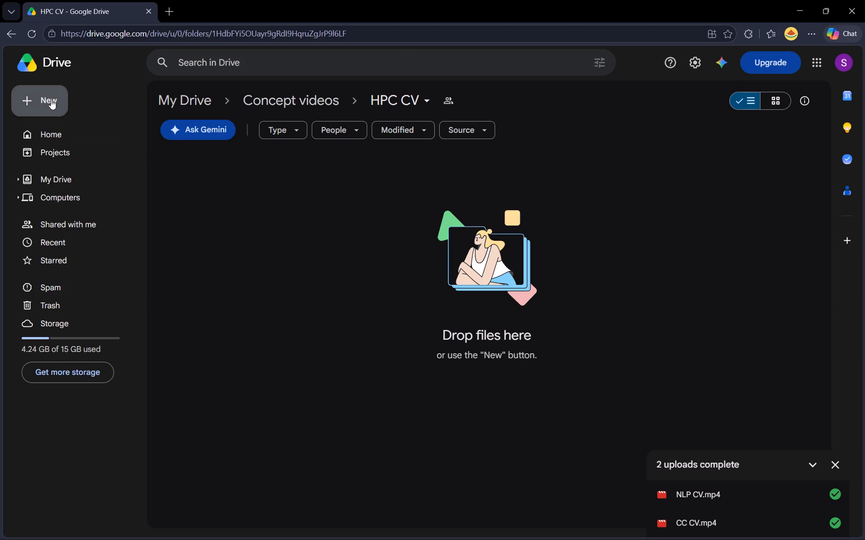
pyautogui.click(72, 121)
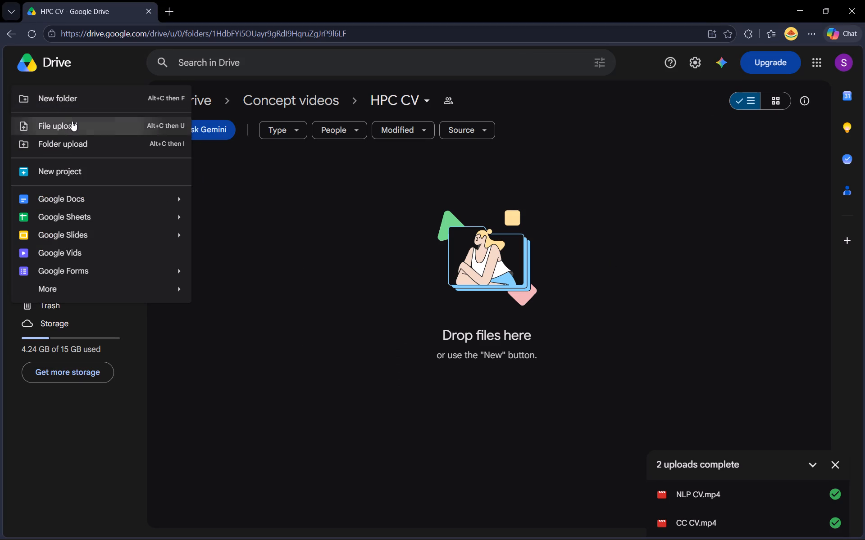
pyautogui.scroll(-1, 212, 127)
pyautogui.scroll(-1, 270, 136)
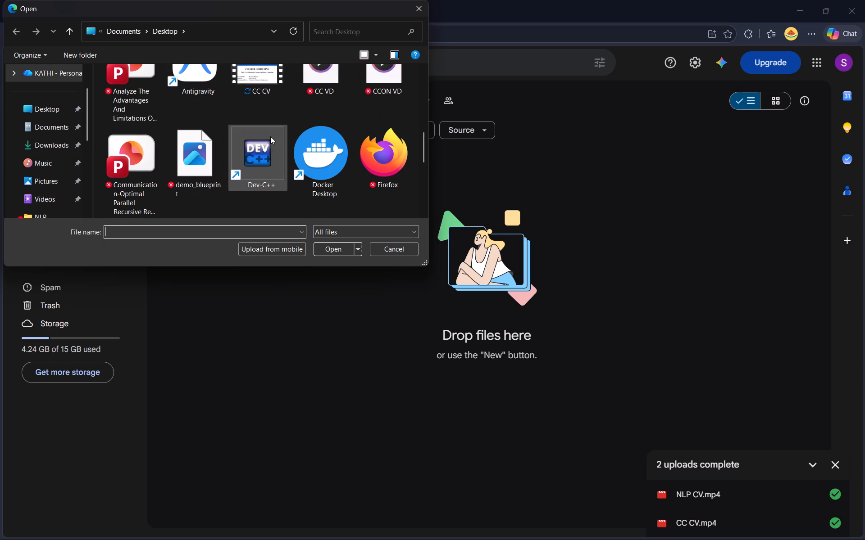
pyautogui.scroll(-1, 270, 136)
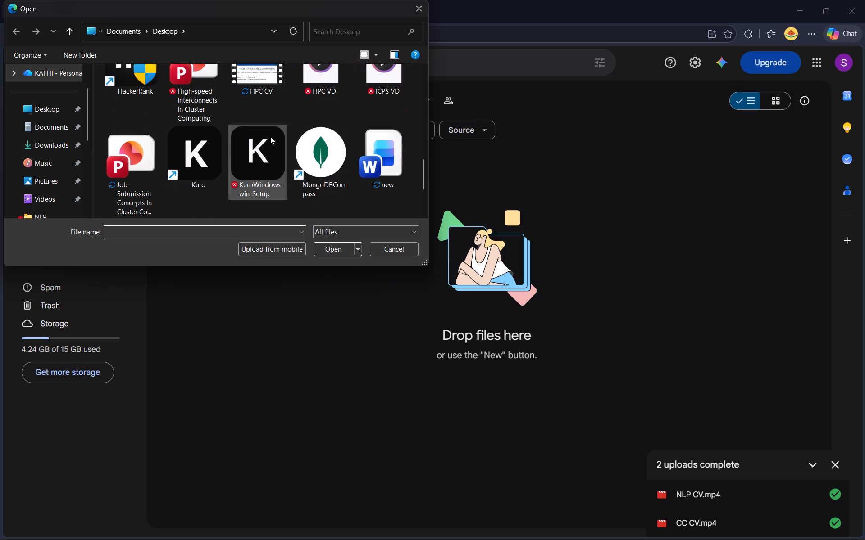
pyautogui.scroll(1, 269, 100)
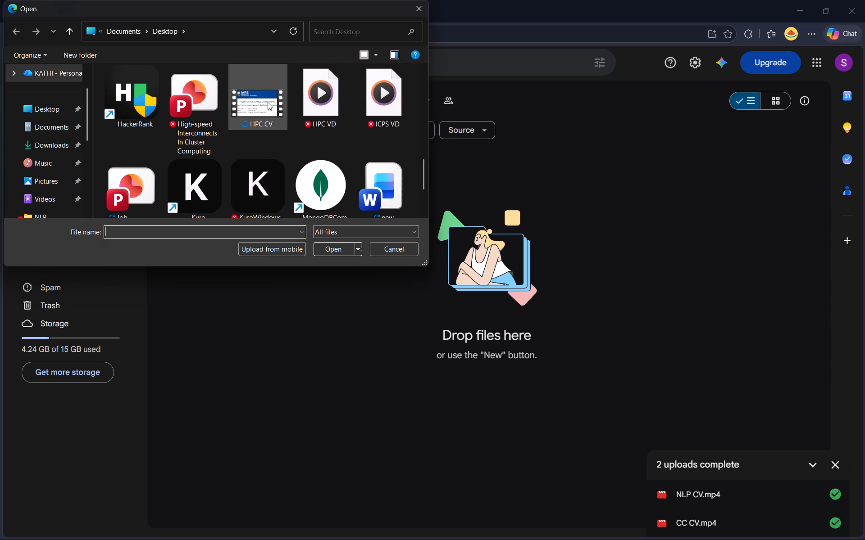
pyautogui.doubleClick(265, 103)
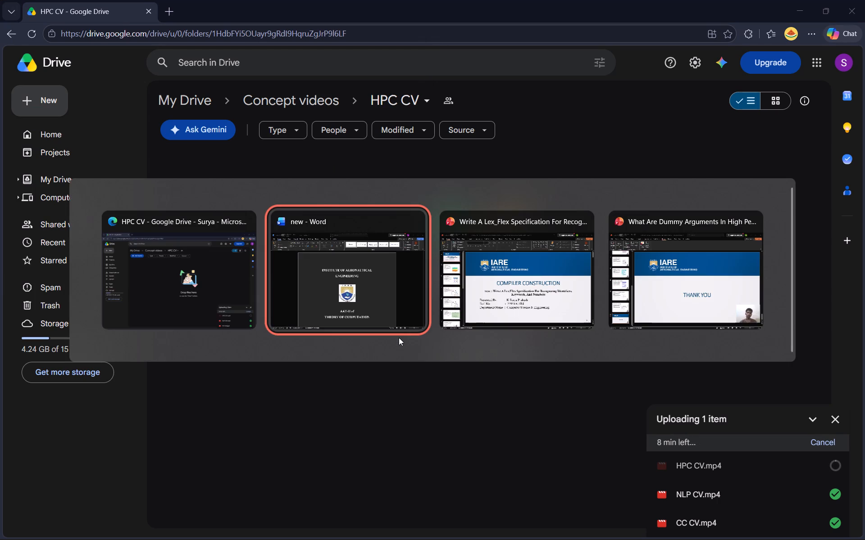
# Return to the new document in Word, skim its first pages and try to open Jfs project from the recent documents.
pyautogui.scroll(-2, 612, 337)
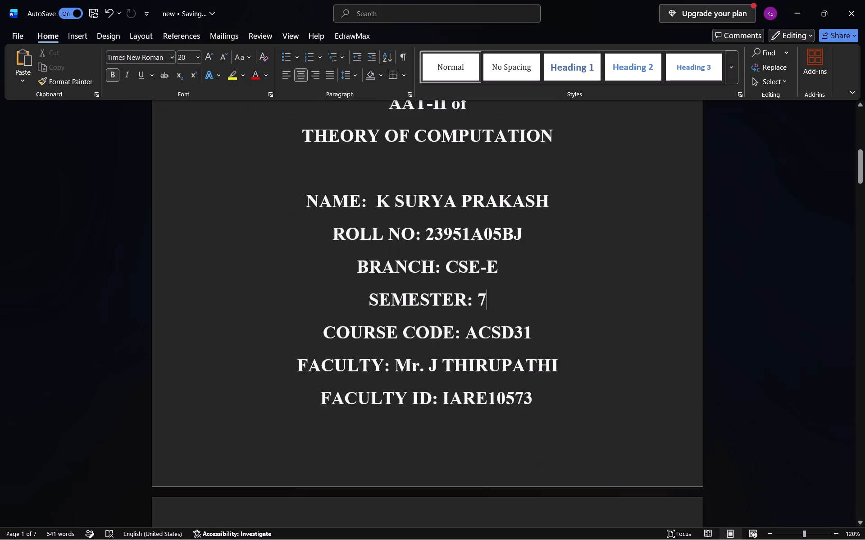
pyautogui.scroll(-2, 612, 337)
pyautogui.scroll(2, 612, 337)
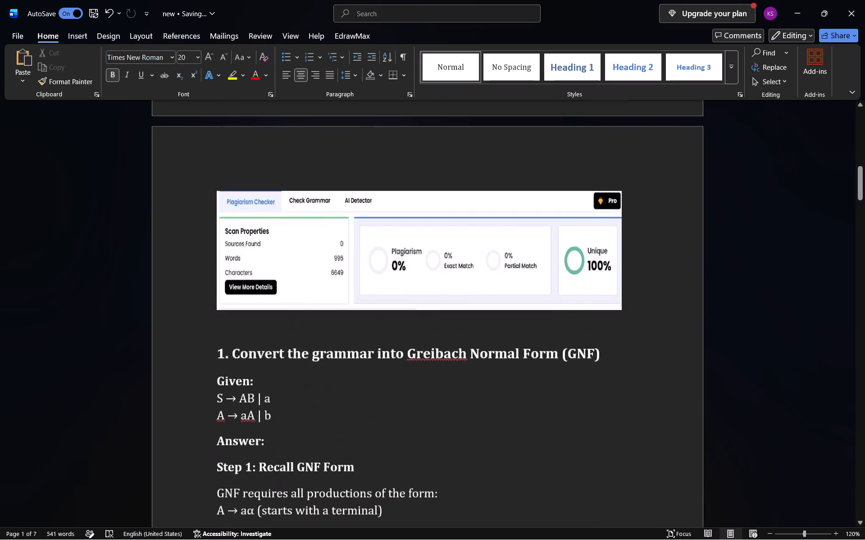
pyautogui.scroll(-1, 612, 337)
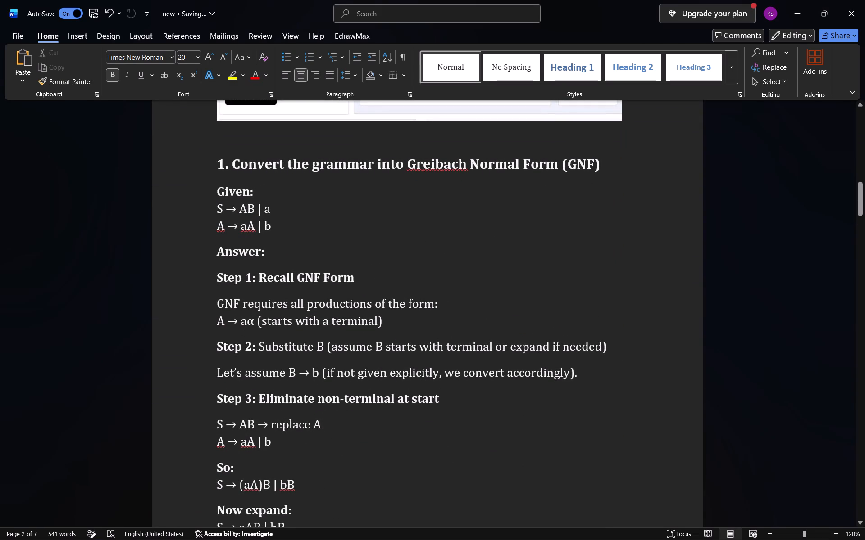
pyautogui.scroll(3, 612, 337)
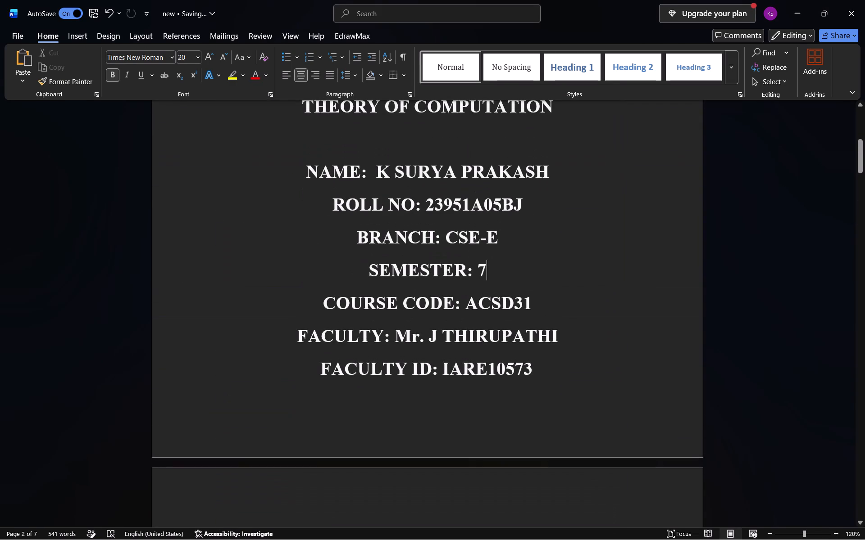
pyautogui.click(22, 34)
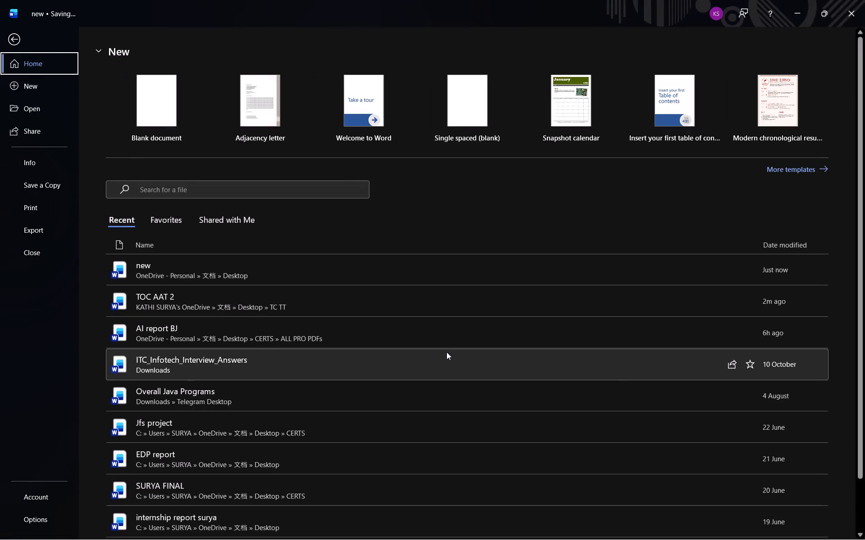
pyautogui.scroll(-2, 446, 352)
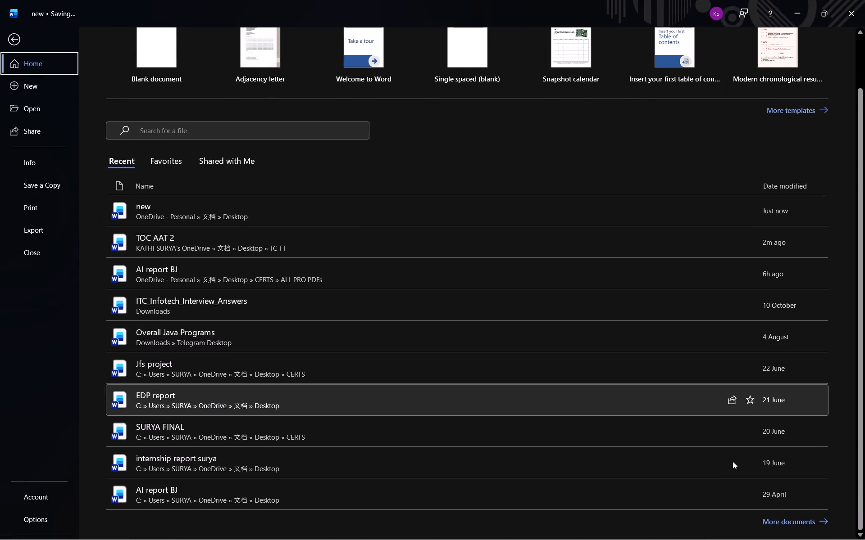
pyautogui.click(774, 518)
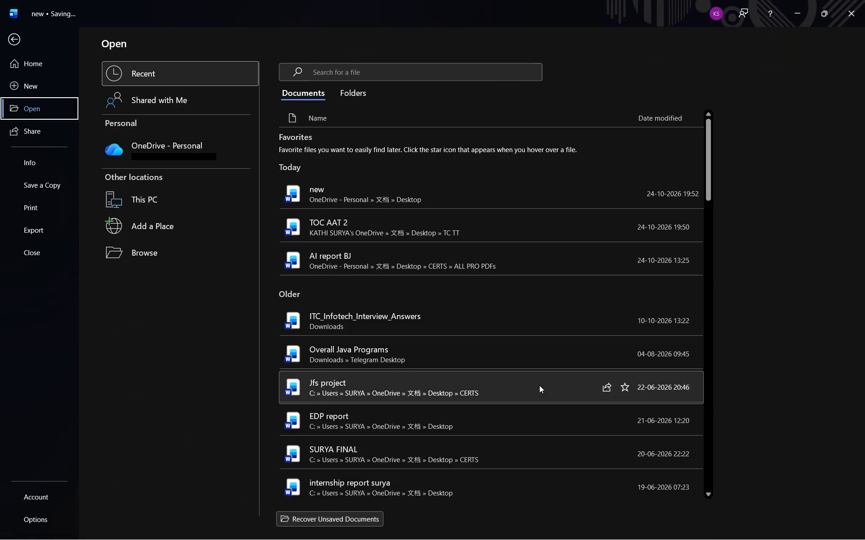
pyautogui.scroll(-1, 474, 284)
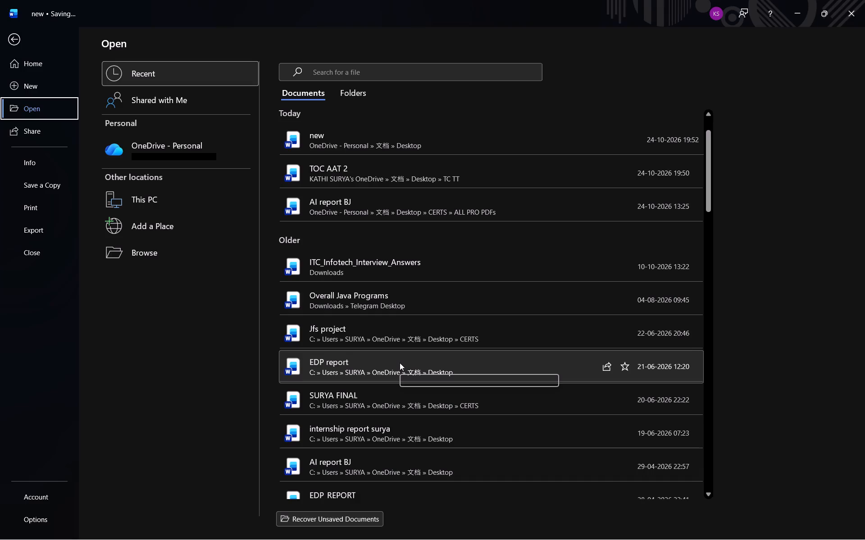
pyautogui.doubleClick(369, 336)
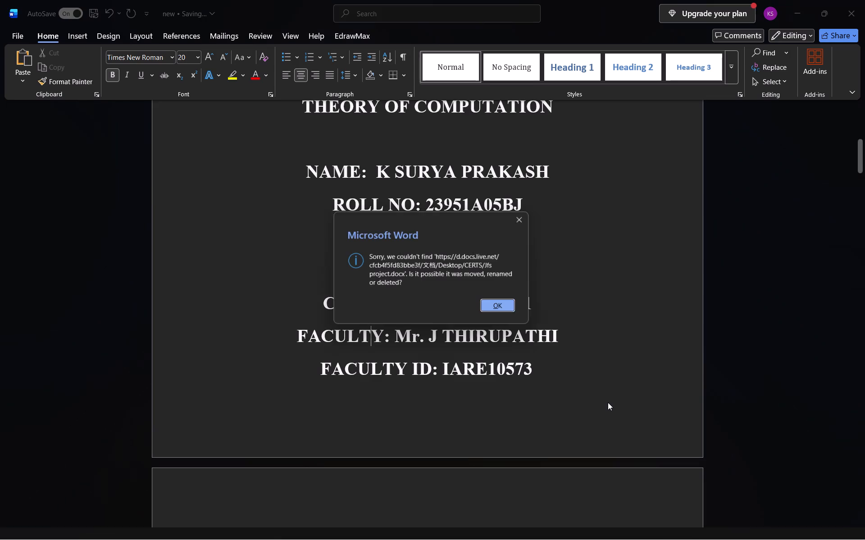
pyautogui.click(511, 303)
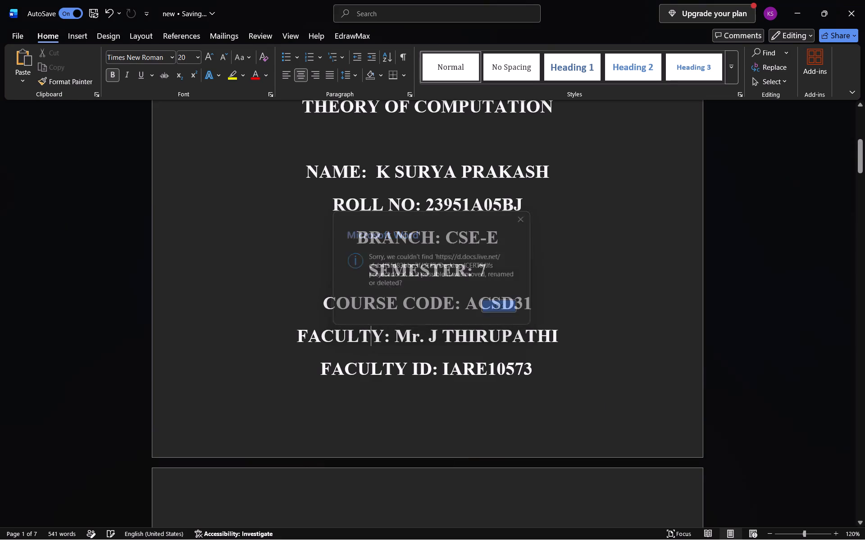